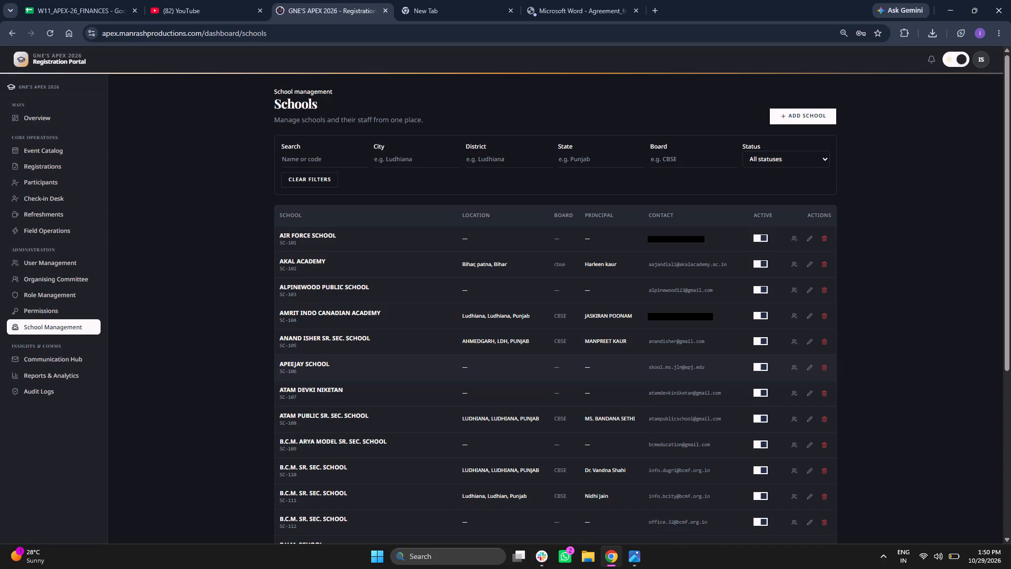
Page through the schools list to its last page and examine the most recently assigned school codes.
{"action": "scroll", "coordinate": [798, 359], "scroll_direction": "down", "scroll_amount": 13}
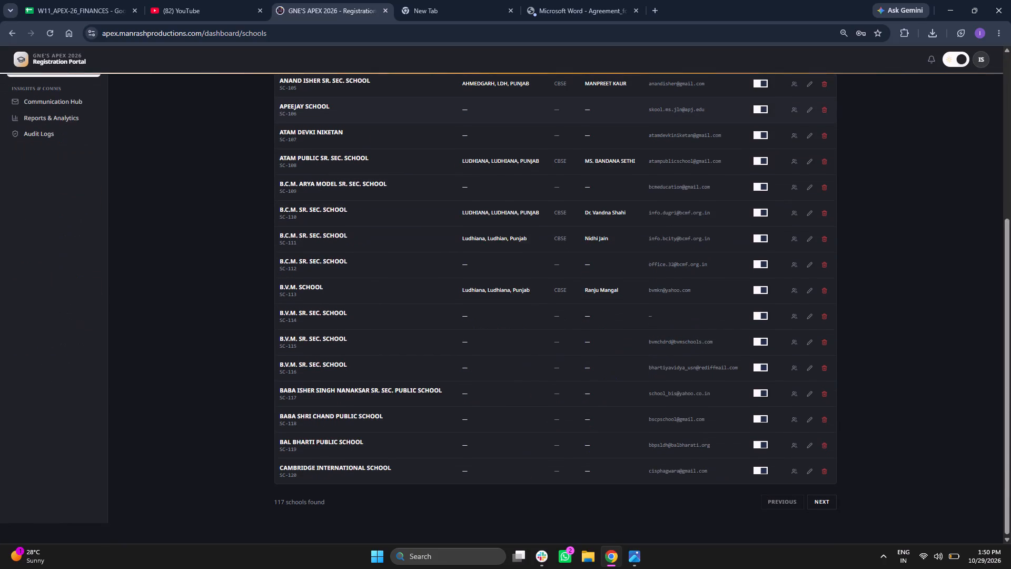
{"action": "double_click", "coordinate": [831, 505]}
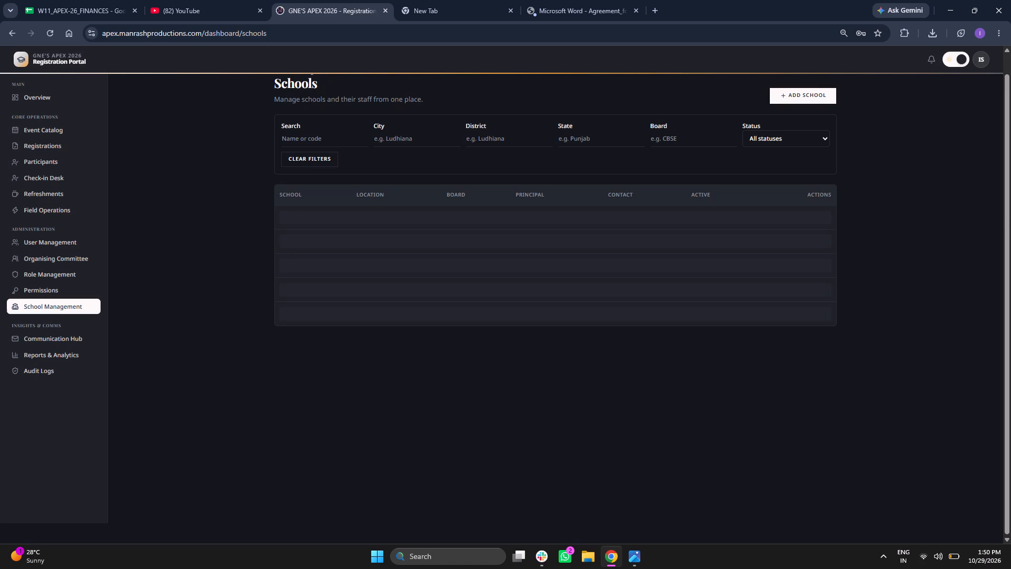
{"action": "left_click", "coordinate": [817, 502]}
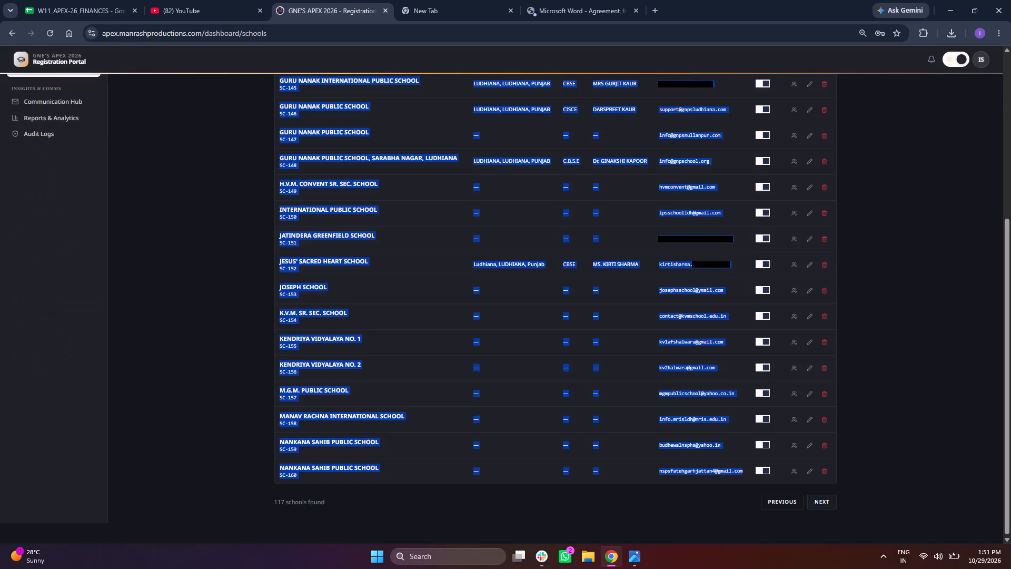
{"action": "left_click", "coordinate": [817, 502]}
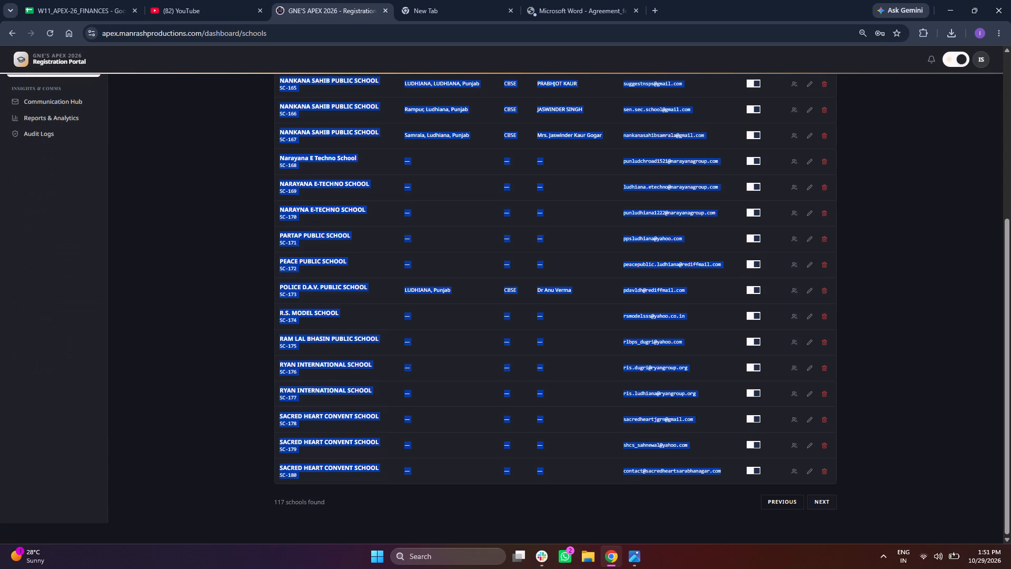
{"action": "left_click", "coordinate": [817, 502]}
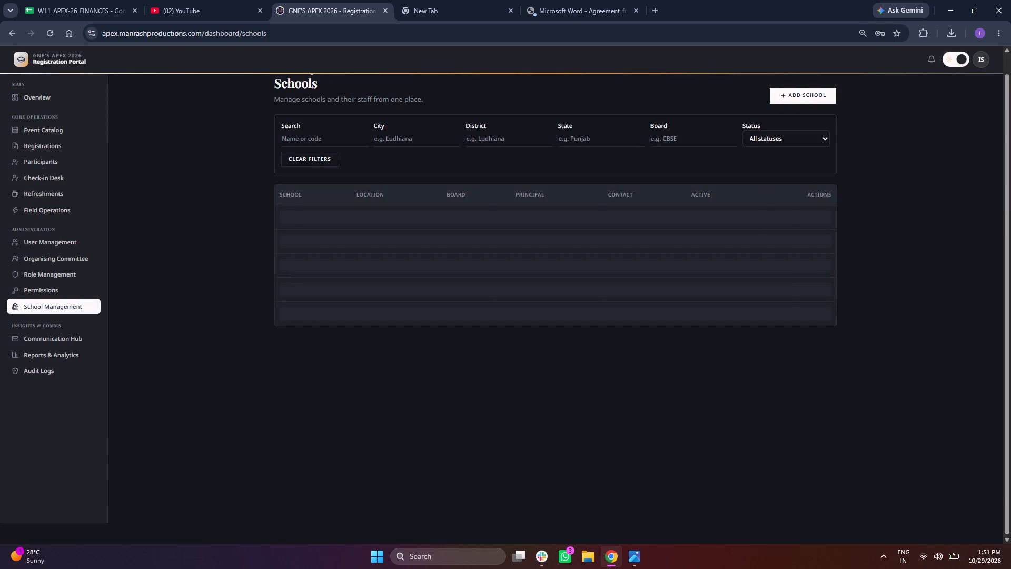
{"action": "left_click", "coordinate": [817, 502]}
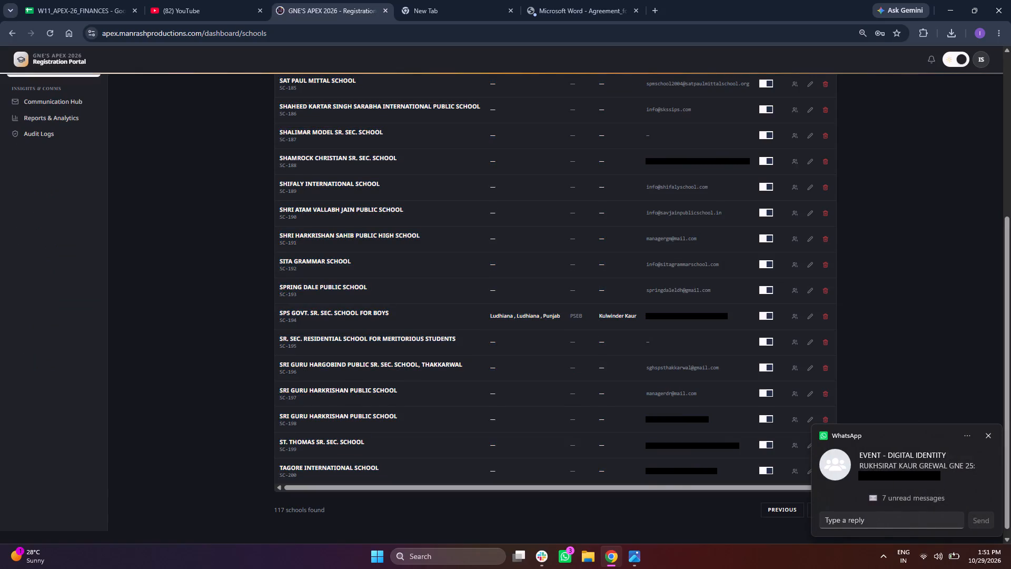
{"action": "left_click", "coordinate": [991, 432]}
{"action": "left_click", "coordinate": [821, 506]}
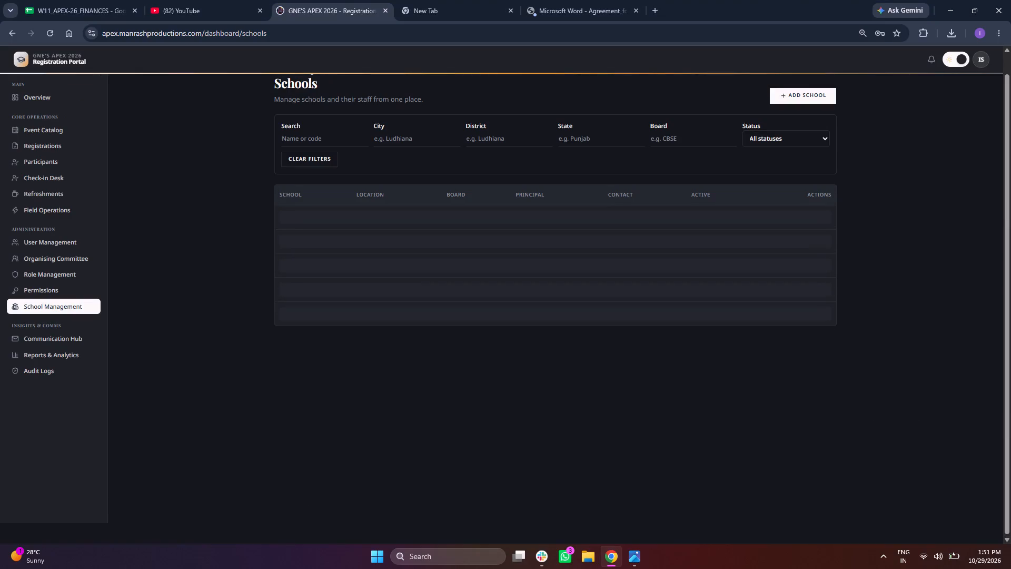
{"action": "left_click", "coordinate": [821, 506]}
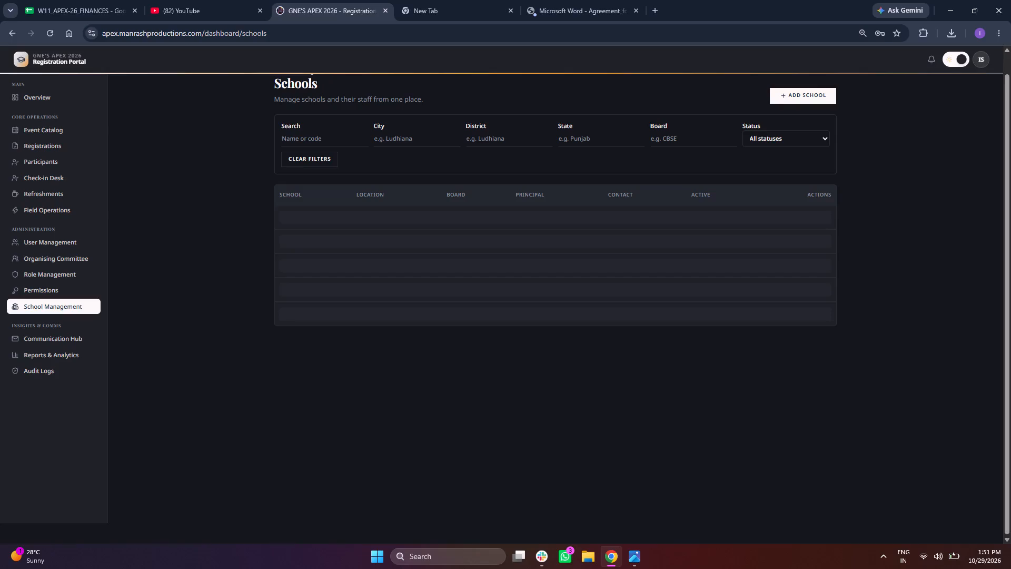
{"action": "left_click", "coordinate": [821, 506]}
{"action": "scroll", "coordinate": [747, 450], "scroll_direction": "down", "scroll_amount": 4}
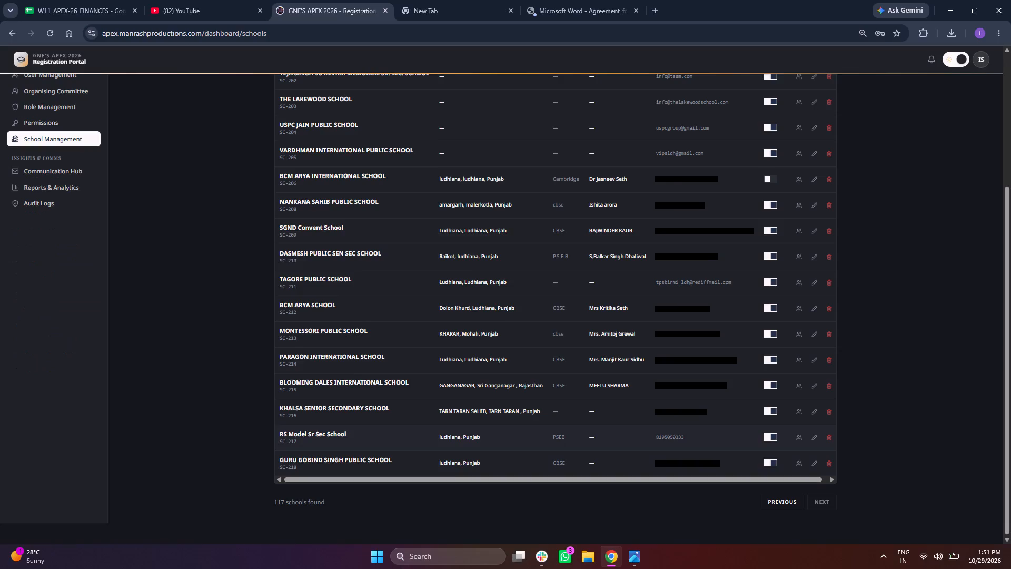
{"action": "scroll", "coordinate": [747, 450], "scroll_direction": "up", "scroll_amount": 11}
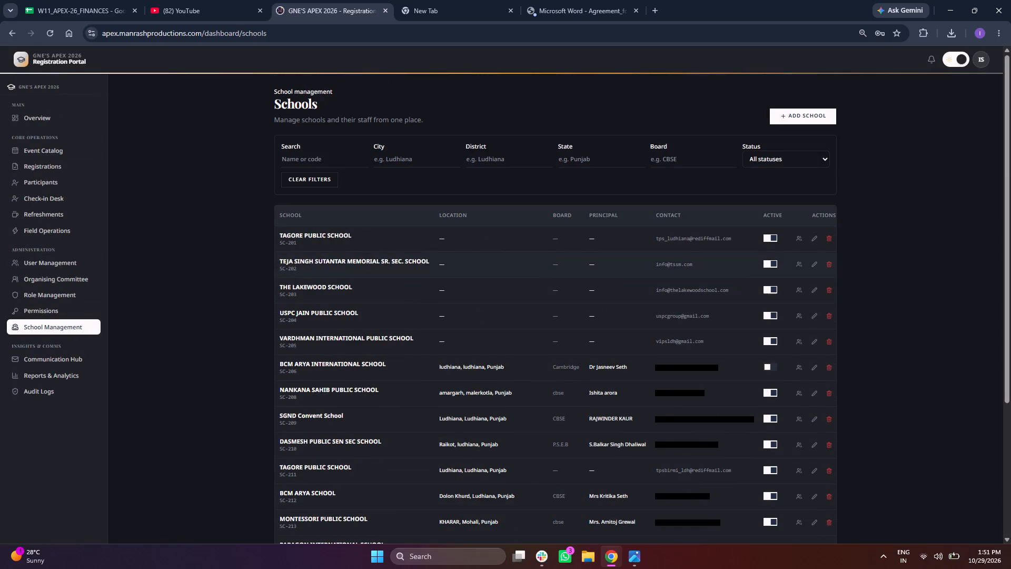
Start a new school entry with the school code SC-219 and the name GOVERNMENT SCHOOL.
{"action": "left_click", "coordinate": [795, 114]}
{"action": "left_click", "coordinate": [572, 220]}
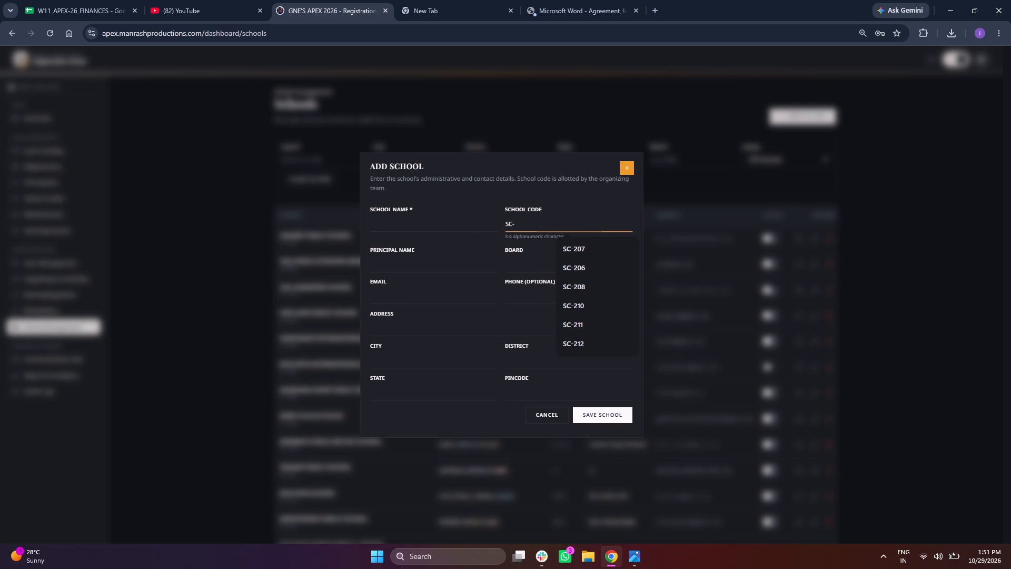
{"action": "key", "text": "BackSpace"}
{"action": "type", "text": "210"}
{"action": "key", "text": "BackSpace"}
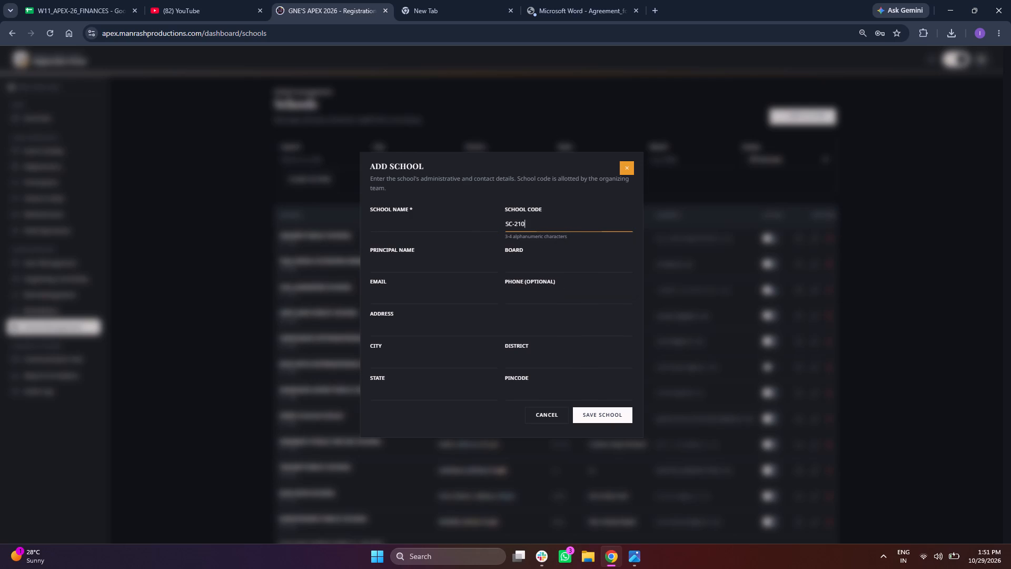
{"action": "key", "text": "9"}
{"action": "left_click", "coordinate": [453, 227]}
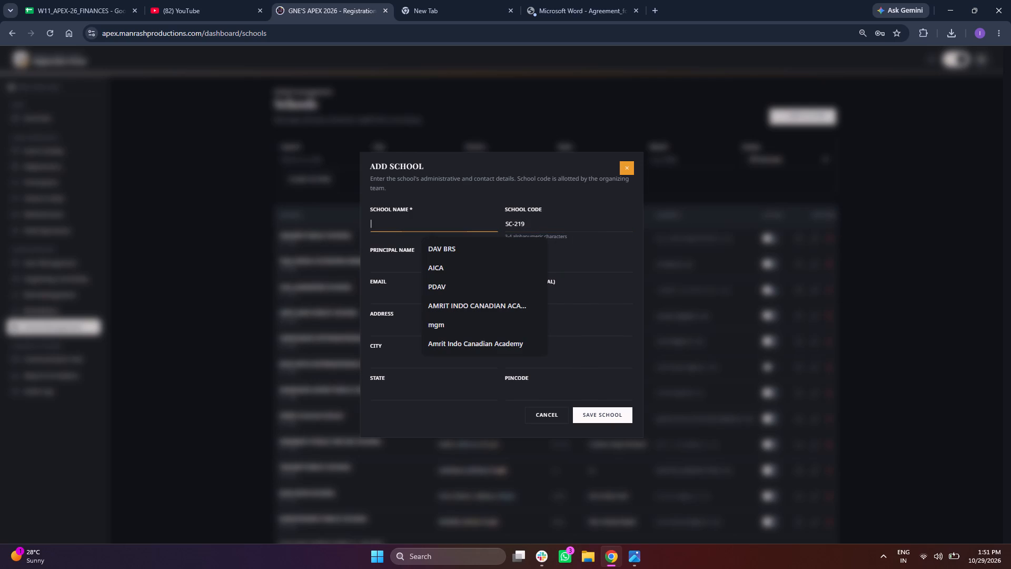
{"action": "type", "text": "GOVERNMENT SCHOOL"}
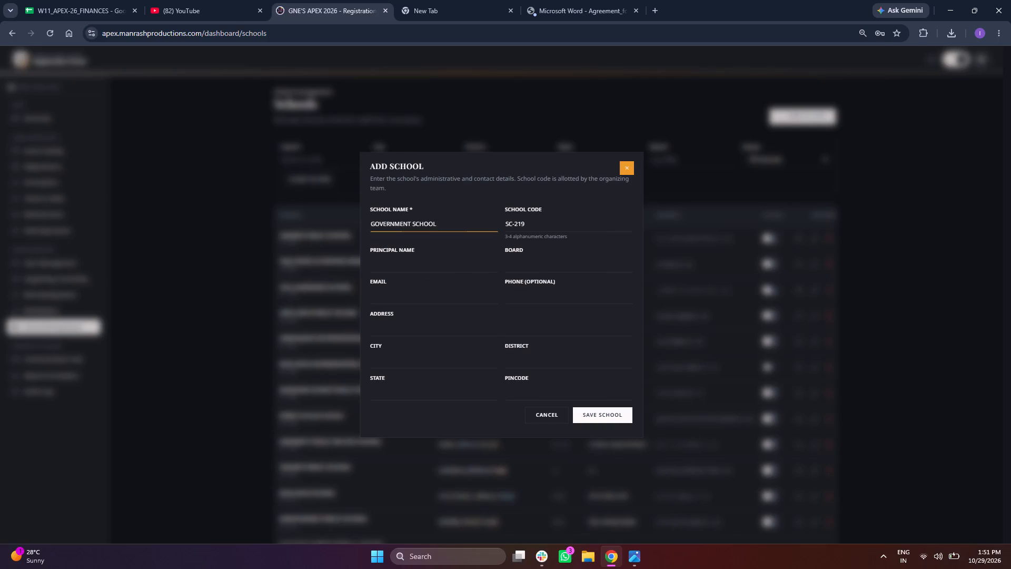
Open the new school's email field for entry.
{"action": "left_click", "coordinate": [412, 327]}
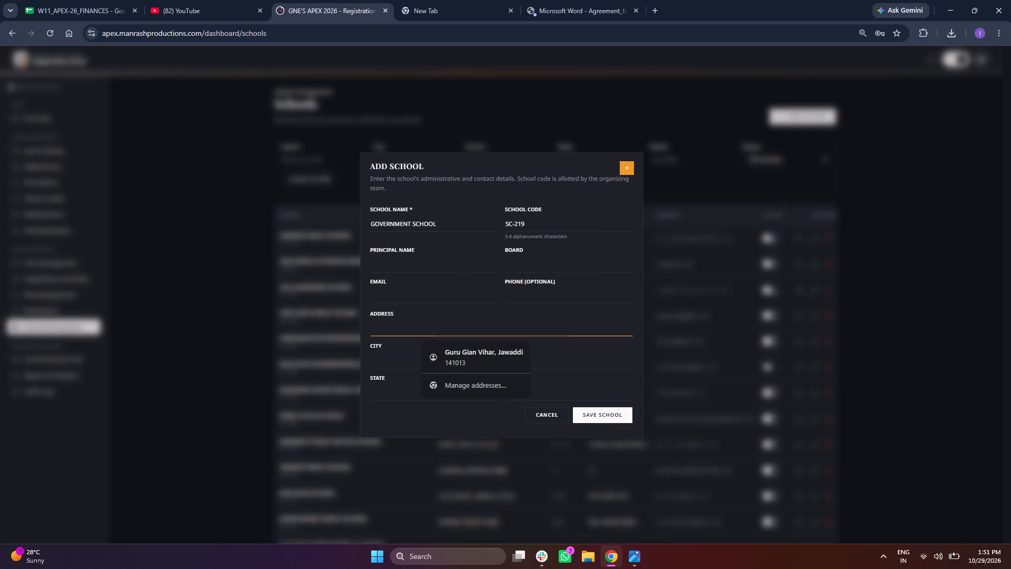
{"action": "left_click", "coordinate": [414, 303]}
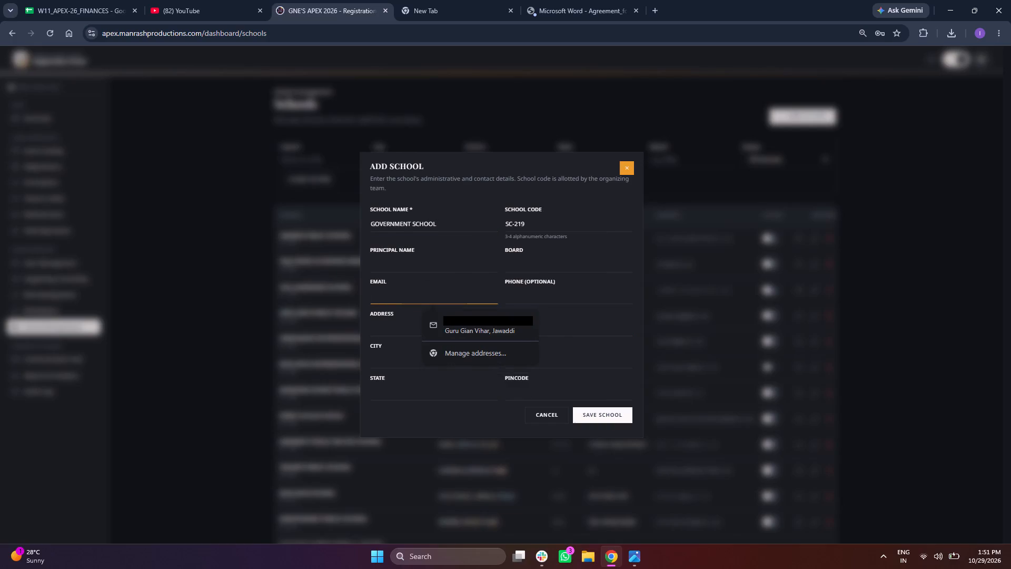
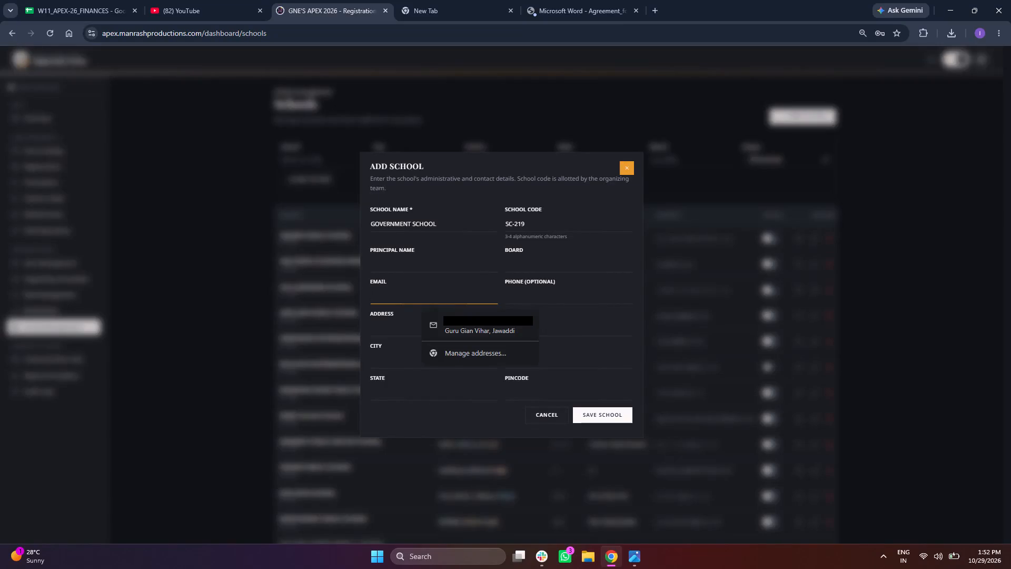
Enter DHANDARI KALAAN as the address in the new school record for GOVERNMENT SCHOOL.
{"action": "left_click", "coordinate": [398, 320]}
{"action": "type", "text": "DHANDARI KA"}
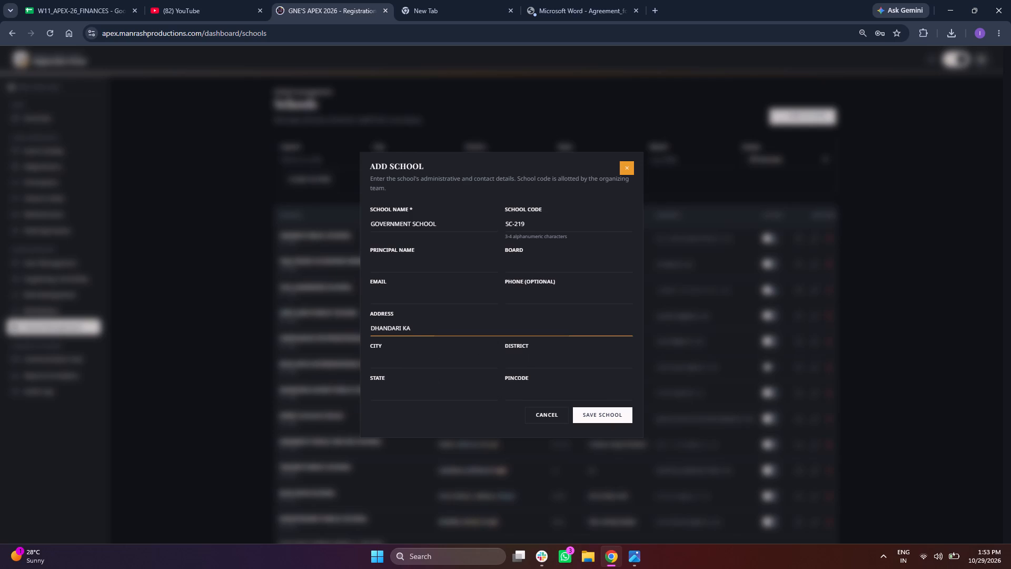
{"action": "type", "text": "LAAN"}
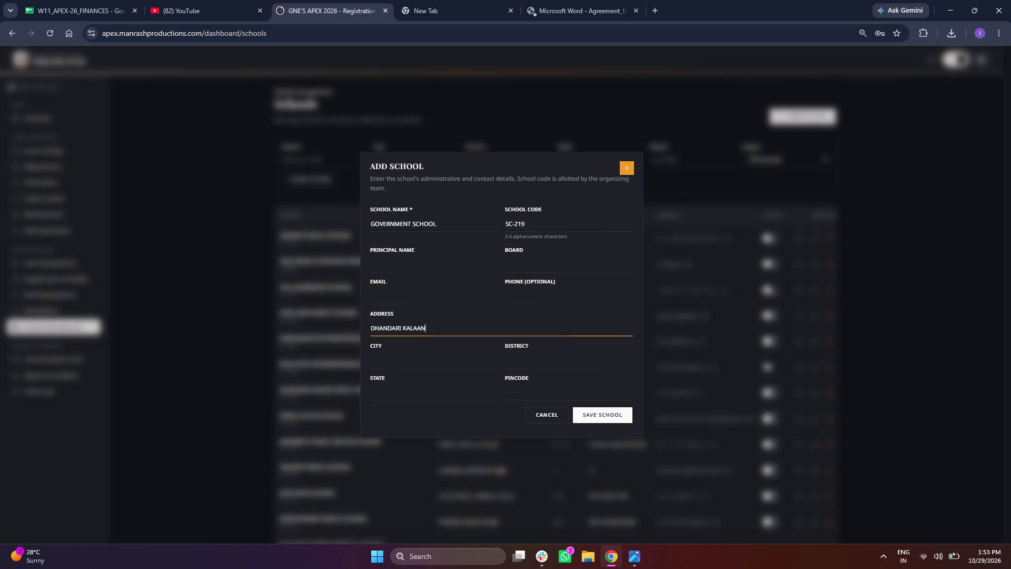
{"action": "left_click", "coordinate": [413, 371]}
{"action": "left_click", "coordinate": [430, 370]}
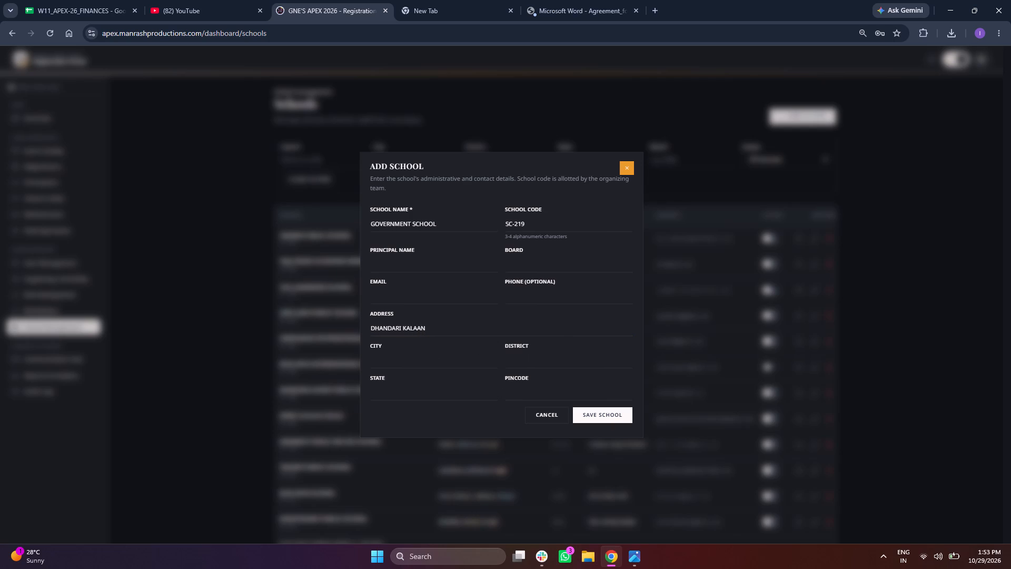
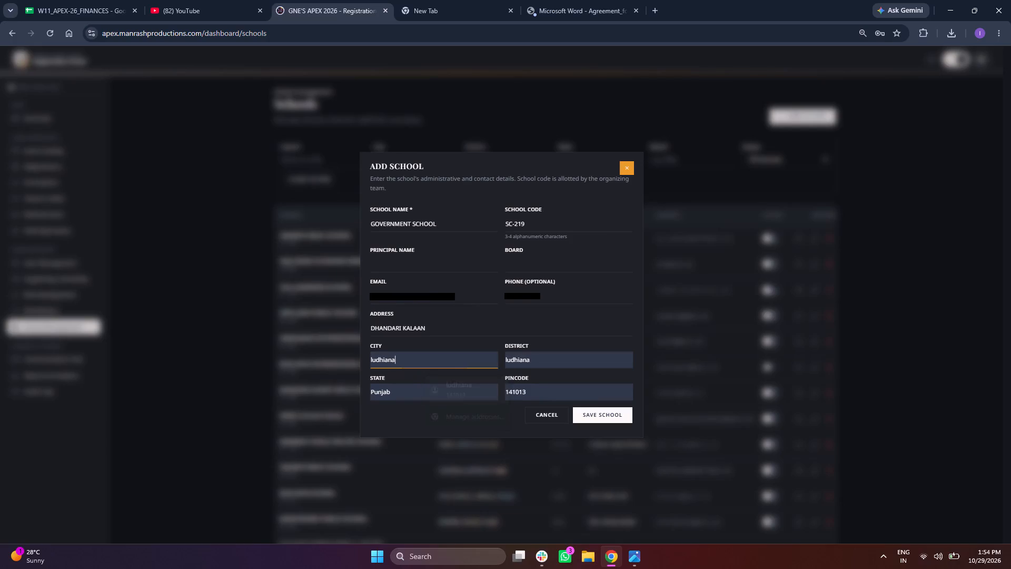
Save the new school record for GOVERNMENT SCHOOL with code SC-219.
{"action": "left_click", "coordinate": [605, 420]}
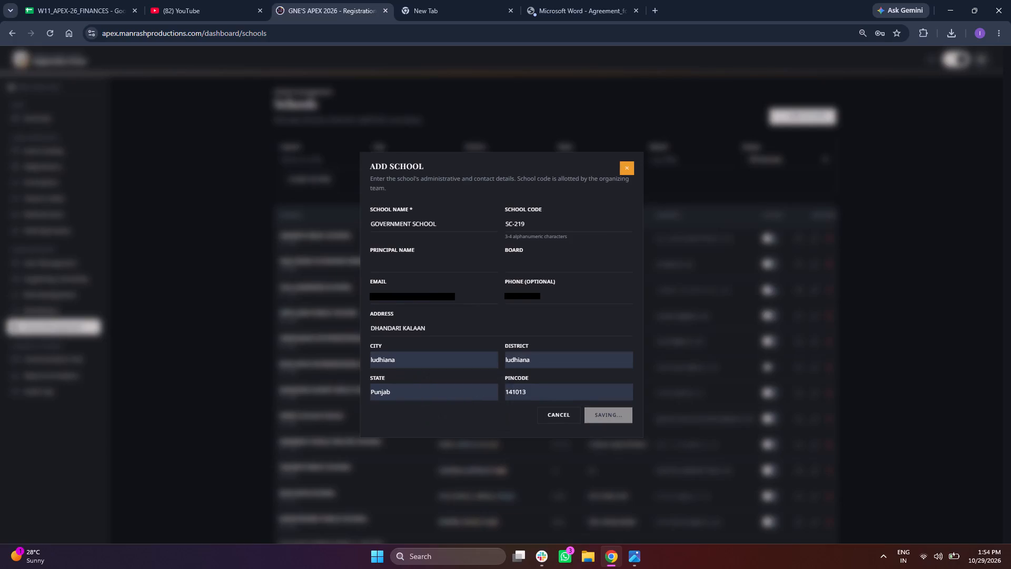
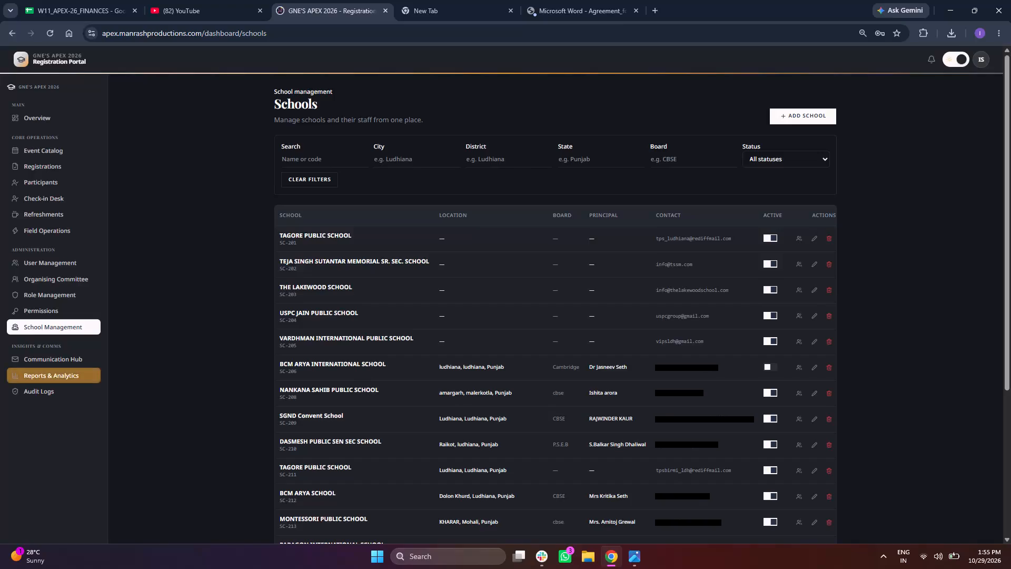
Show the Events report in Reports & Analytics with 25 events per page and view the whole event list.
{"action": "left_click", "coordinate": [26, 379]}
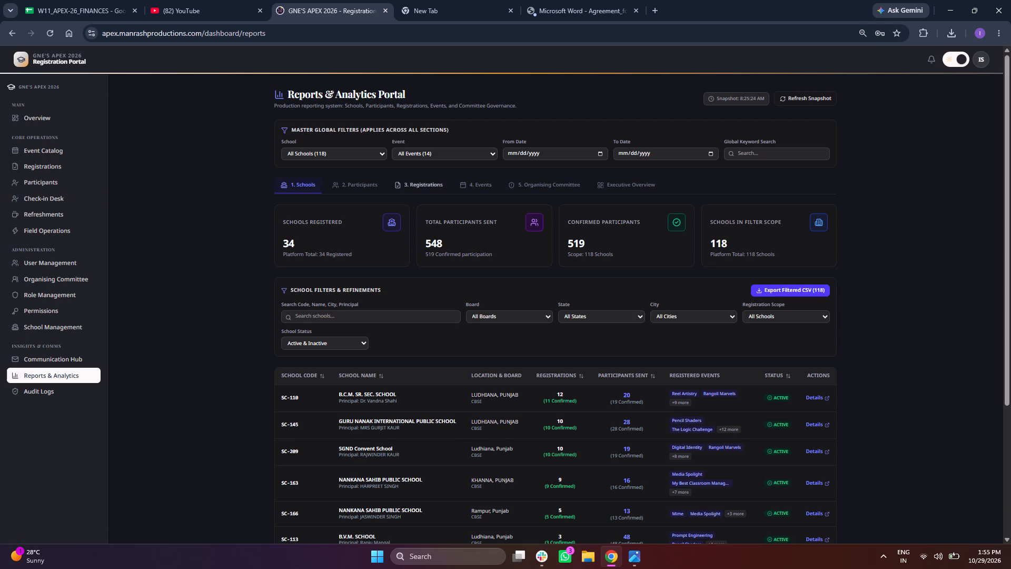
{"action": "left_click", "coordinate": [471, 188]}
{"action": "scroll", "coordinate": [421, 413], "scroll_direction": "down", "scroll_amount": 8}
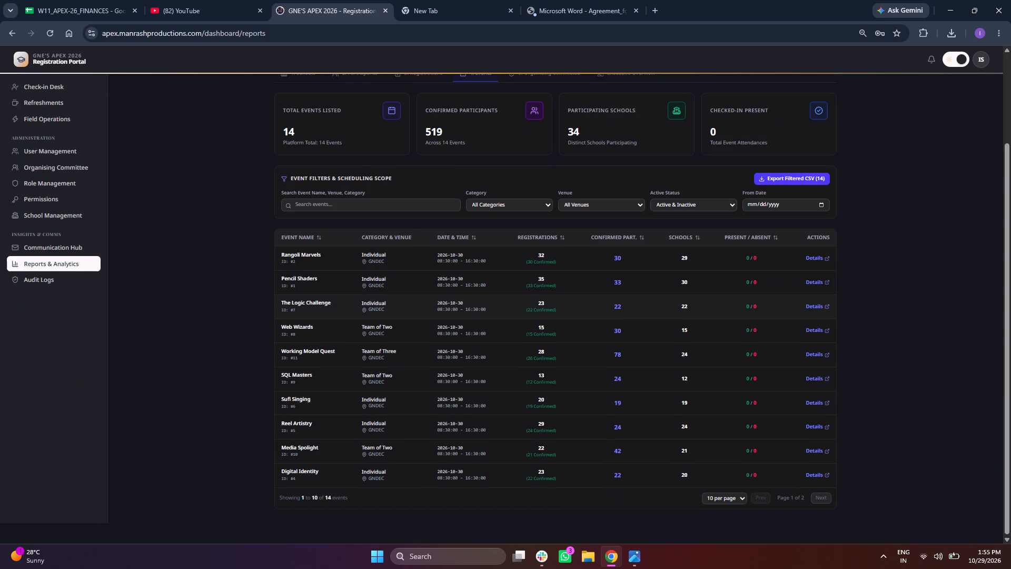
{"action": "left_click", "coordinate": [732, 495]}
{"action": "left_click", "coordinate": [735, 524]}
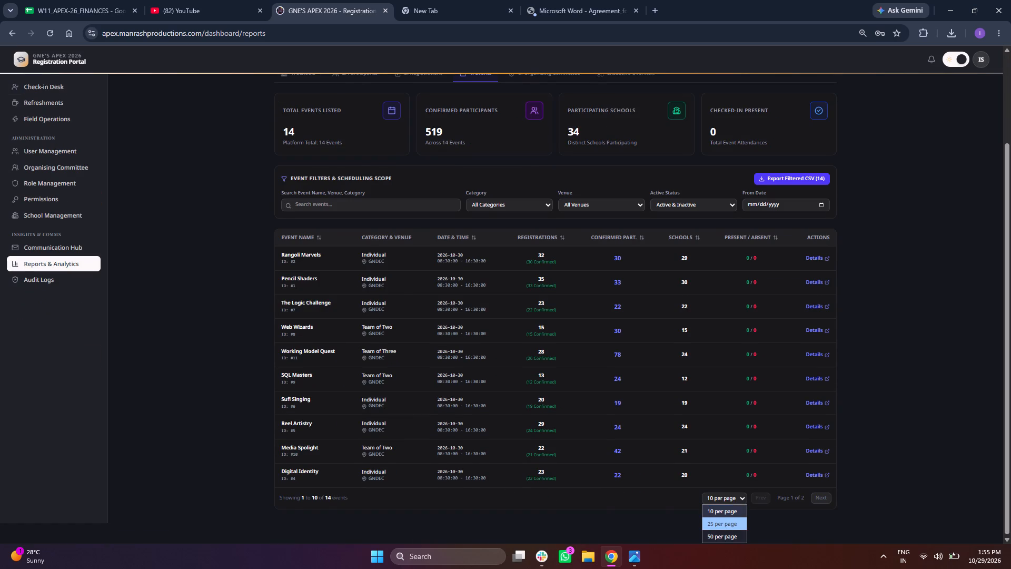
{"action": "scroll", "coordinate": [720, 378], "scroll_direction": "down", "scroll_amount": 7}
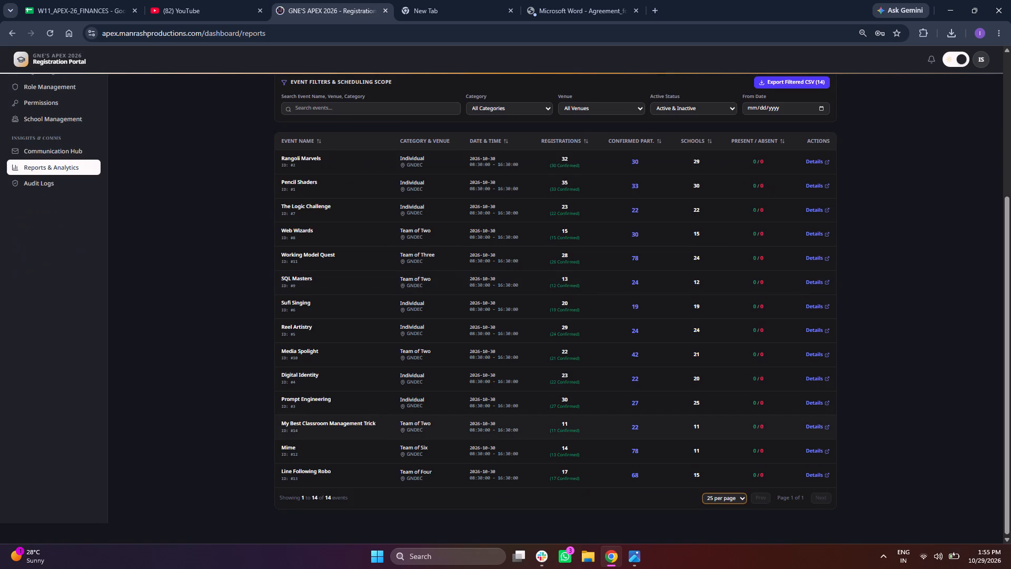
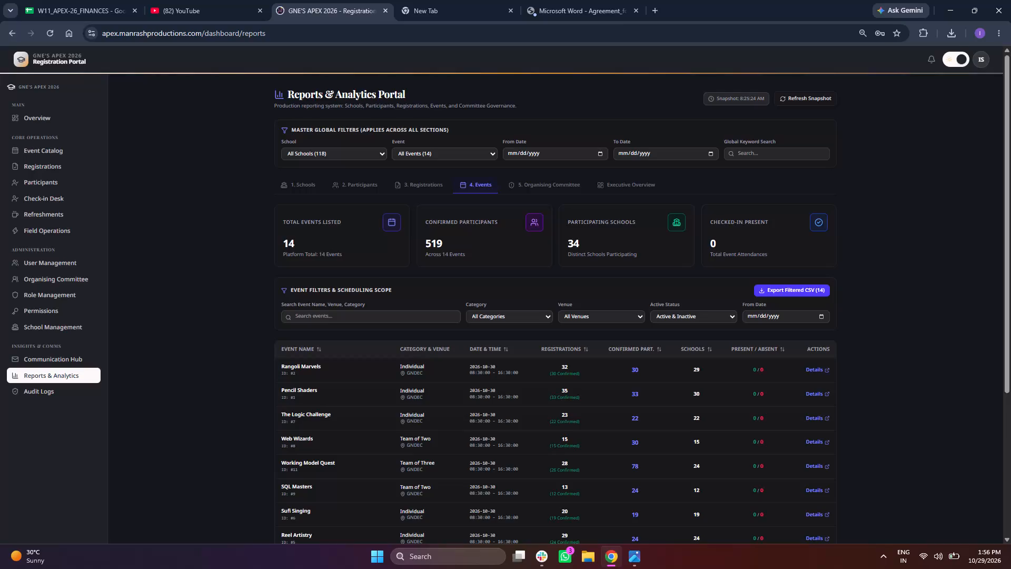
Search the School Management list for bhatti and clear the search to list all schools again.
{"action": "left_click", "coordinate": [68, 159]}
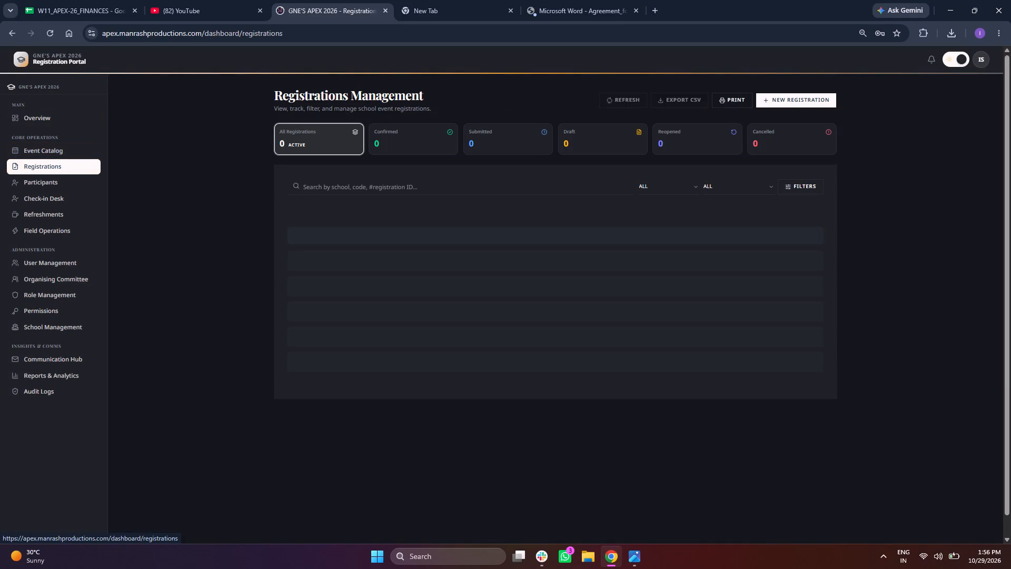
{"action": "left_click", "coordinate": [57, 333]}
{"action": "left_click", "coordinate": [348, 161]}
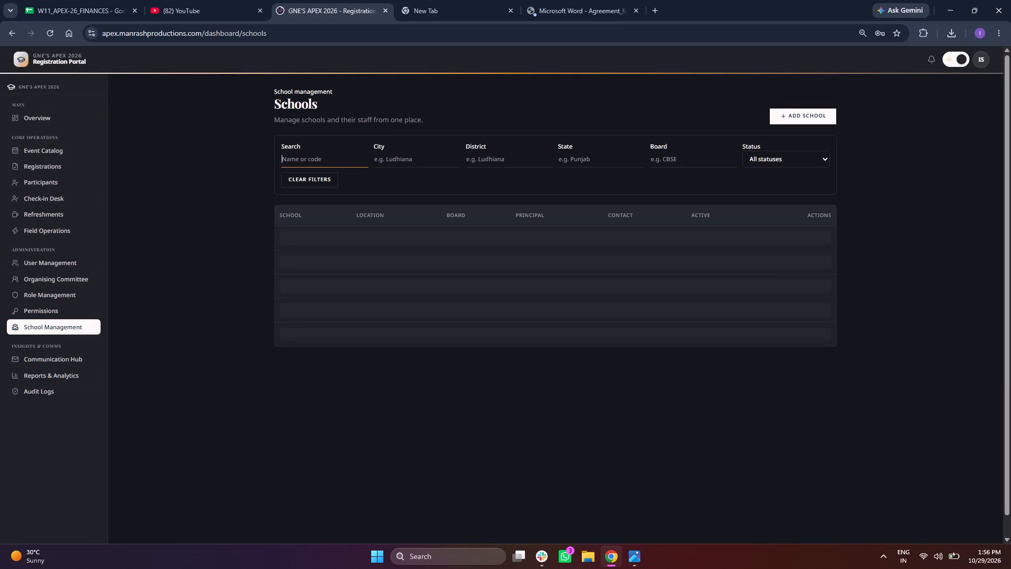
{"action": "type", "text": "bhatti"}
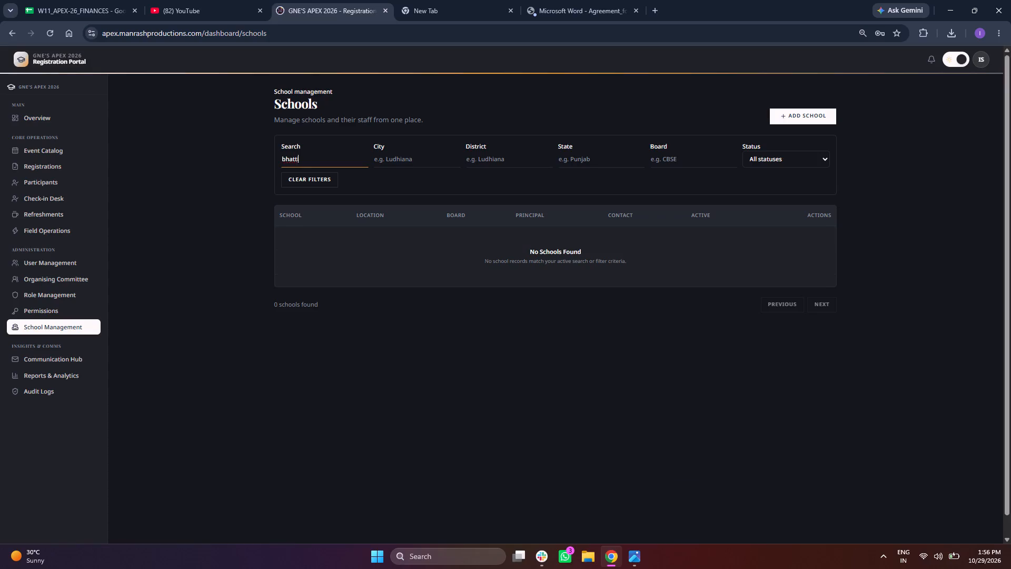
{"action": "key", "text": "BackSpace"}
{"action": "key", "text": "BackSpace"}
{"action": "key", "text": "BackSpace"}
{"action": "key", "text": "BackSpace"}
{"action": "key", "text": "BackSpace"}
{"action": "key", "text": "BackSpace"}
{"action": "key", "text": "BackSpace"}
{"action": "key", "text": "BackSpace"}
{"action": "key", "text": "BackSpace"}
{"action": "key", "text": "BackSpace"}
{"action": "key", "text": "BackSpace"}
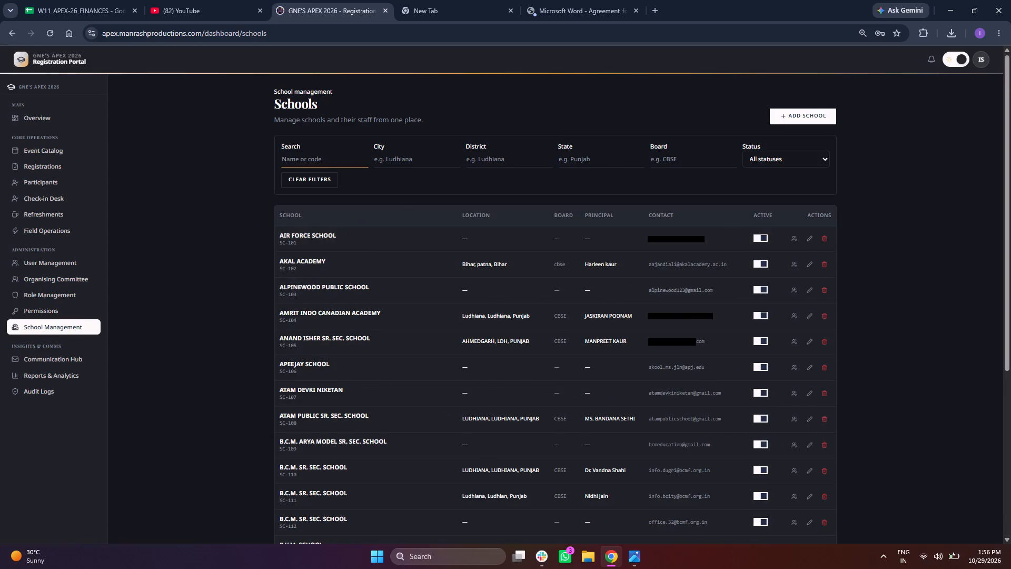
Search Google in the empty tab for ggha patti shamsingh kaunke kalan.
{"action": "left_click", "coordinate": [468, 3]}
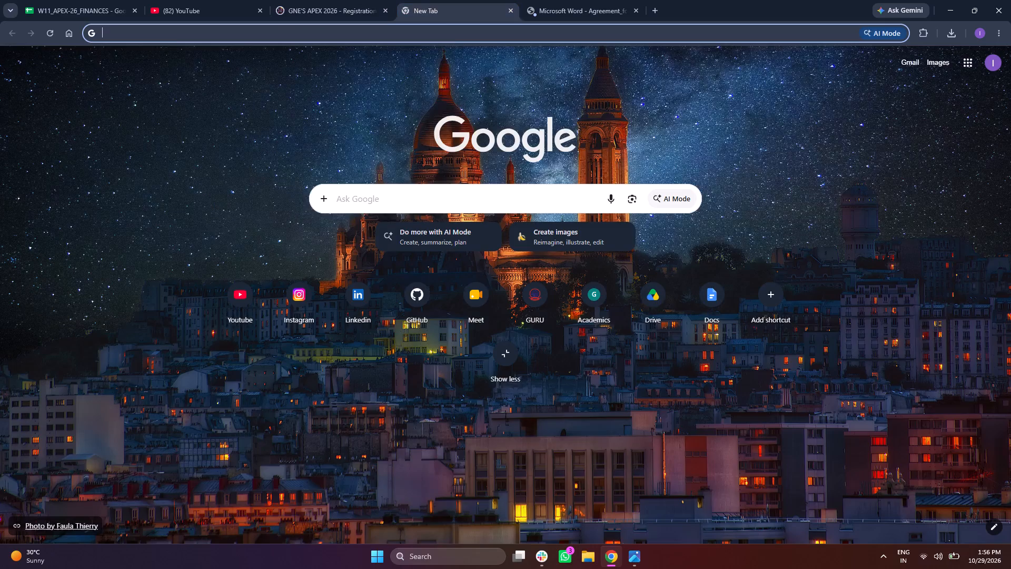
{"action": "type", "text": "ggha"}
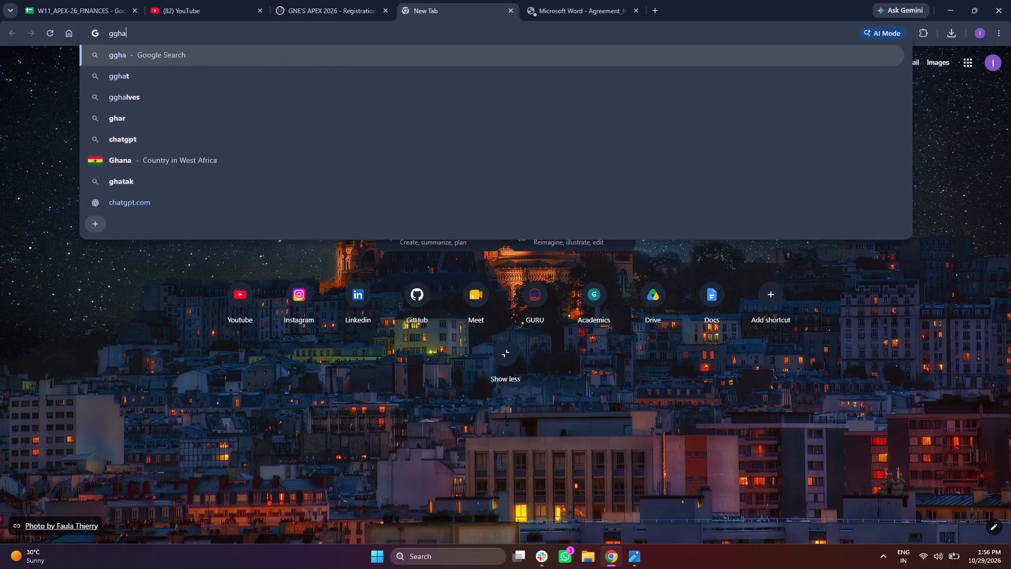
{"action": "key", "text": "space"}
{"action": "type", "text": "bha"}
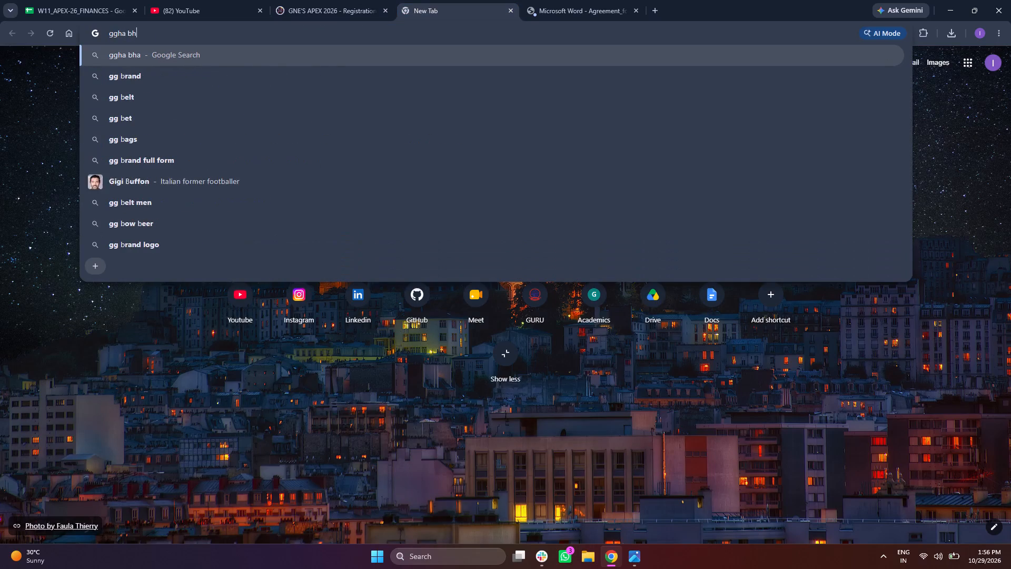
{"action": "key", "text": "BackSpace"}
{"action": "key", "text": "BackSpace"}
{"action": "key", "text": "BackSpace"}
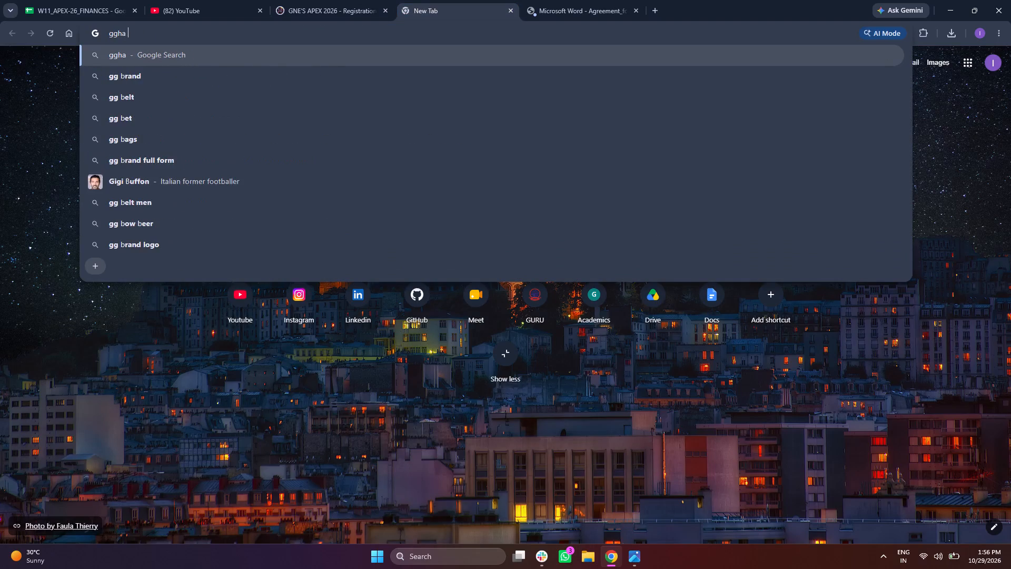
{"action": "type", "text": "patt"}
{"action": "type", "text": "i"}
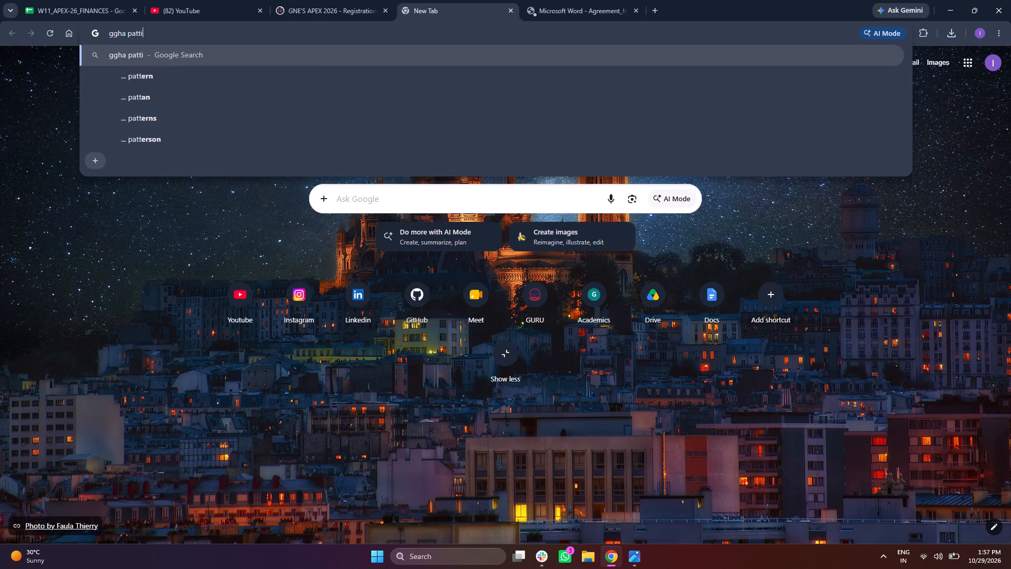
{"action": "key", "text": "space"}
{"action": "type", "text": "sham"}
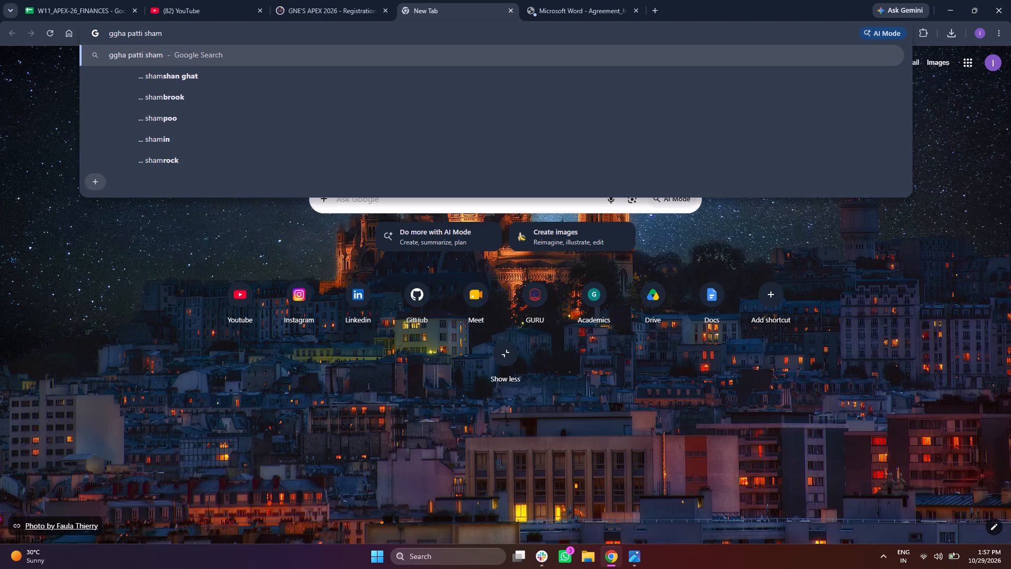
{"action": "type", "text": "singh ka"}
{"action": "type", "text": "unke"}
{"action": "left_click", "coordinate": [419, 68]}
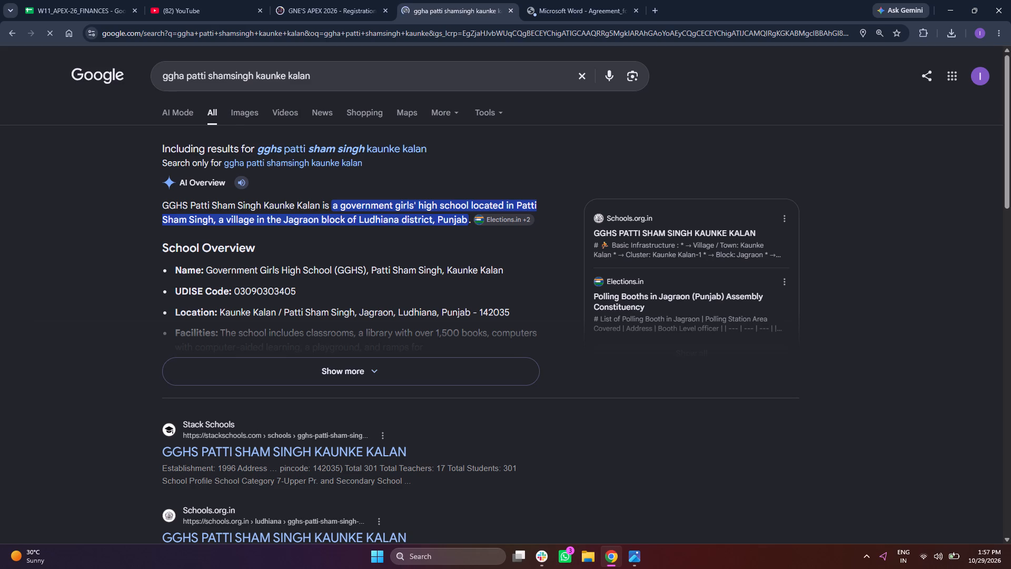
Expand the AI overview and copy Government Girls High School from the name in its school overview.
{"action": "scroll", "coordinate": [375, 325], "scroll_direction": "down", "scroll_amount": 2}
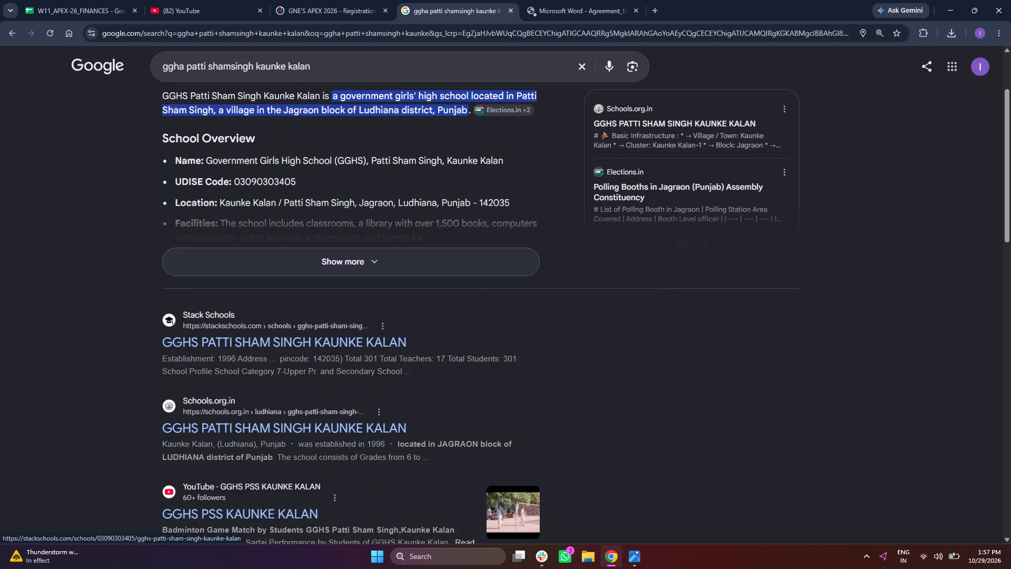
{"action": "left_click", "coordinate": [375, 272]}
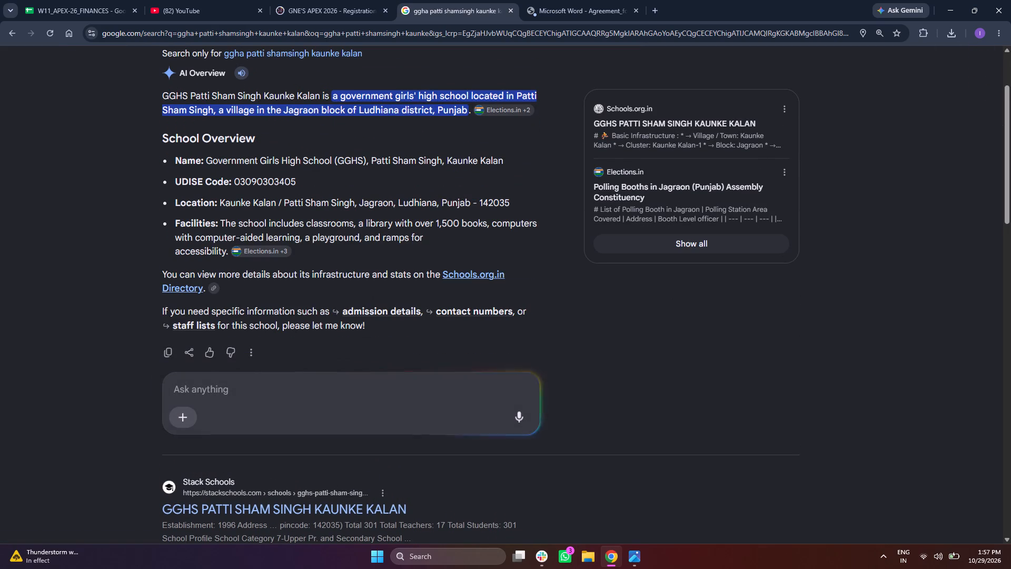
{"action": "left_click_drag", "start_coordinate": [209, 155], "coordinate": [312, 163]}
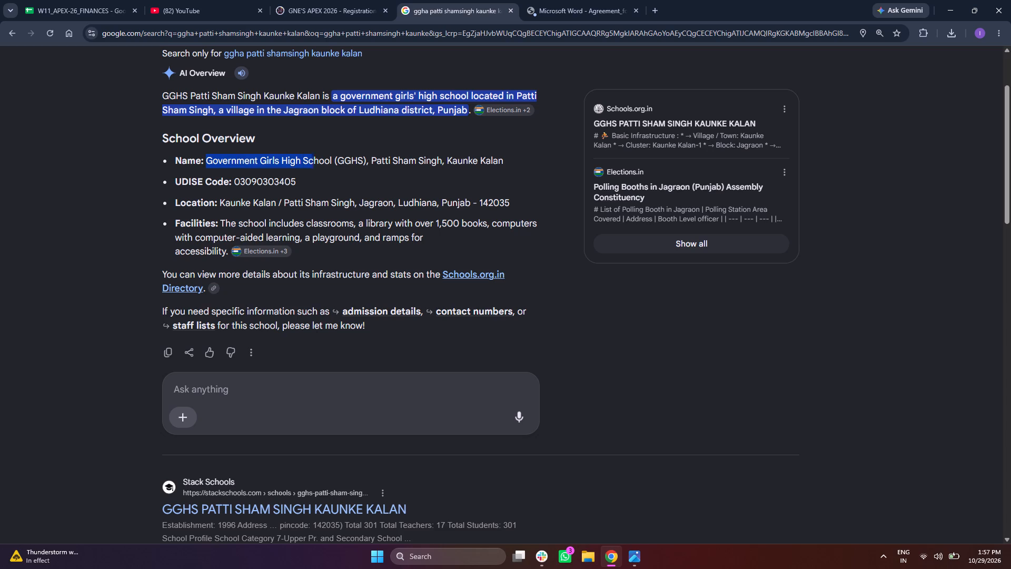
{"action": "left_click_drag", "start_coordinate": [312, 163], "coordinate": [338, 161]}
{"action": "left_click_drag", "start_coordinate": [338, 161], "coordinate": [332, 161]}
{"action": "key", "text": "ctrl+c"}
Add a school in the registration portal with the copied name Government Girls High School and code SC-220, continuing to its email.
{"action": "left_click", "coordinate": [328, 0]}
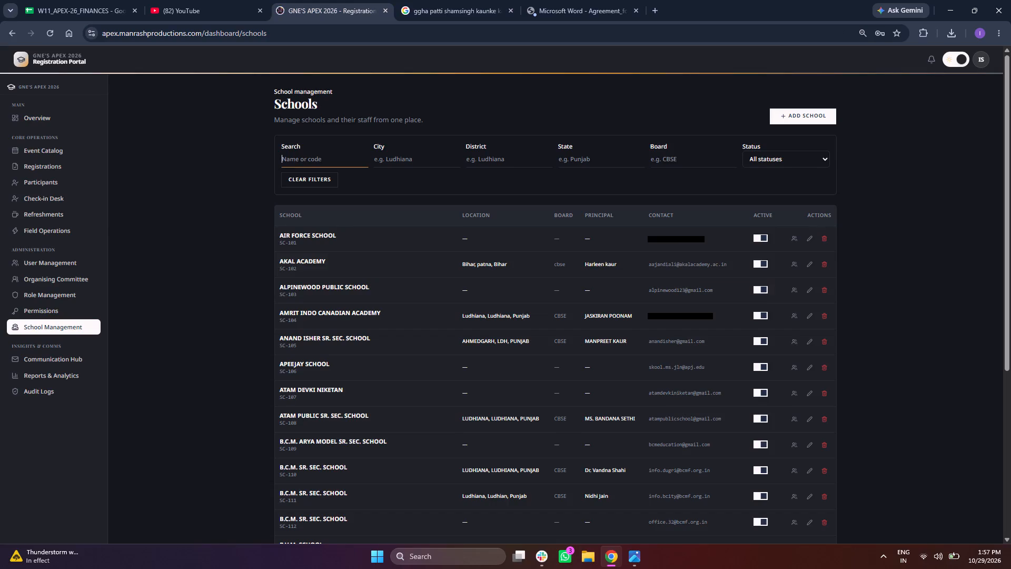
{"action": "left_click", "coordinate": [783, 114]}
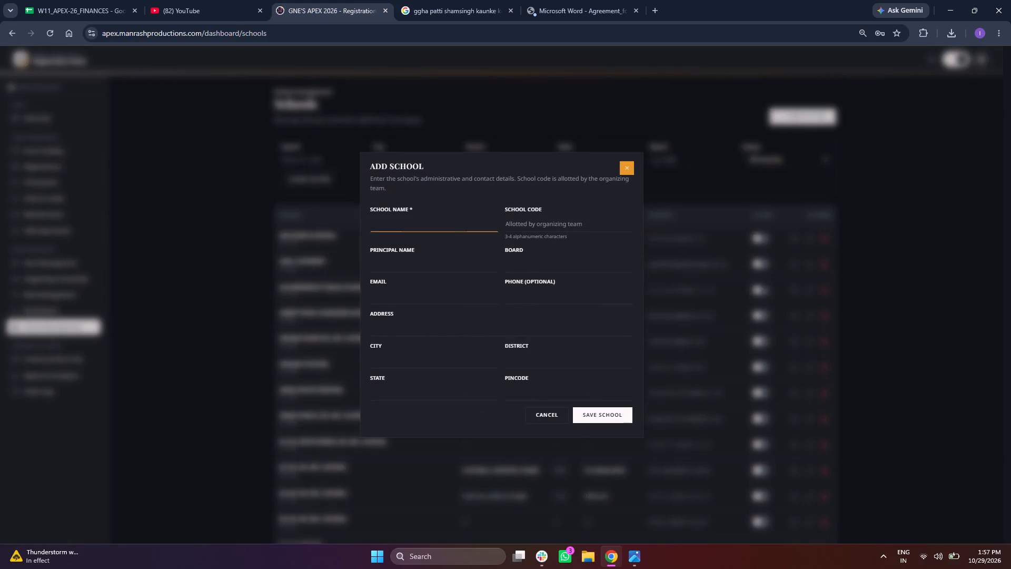
{"action": "key", "text": "ctrl+v"}
{"action": "left_click", "coordinate": [540, 219]}
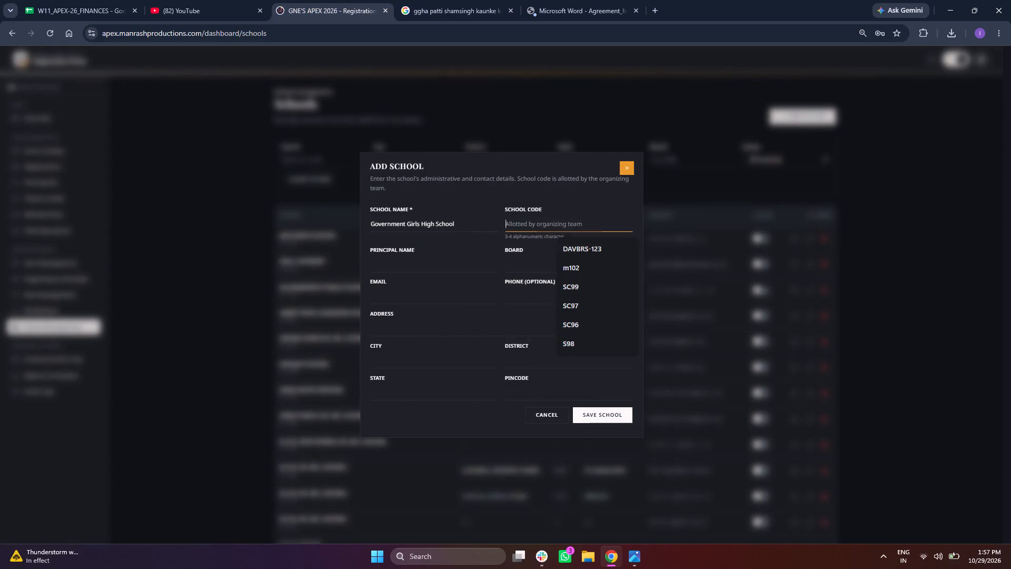
{"action": "type", "text": "SC-"}
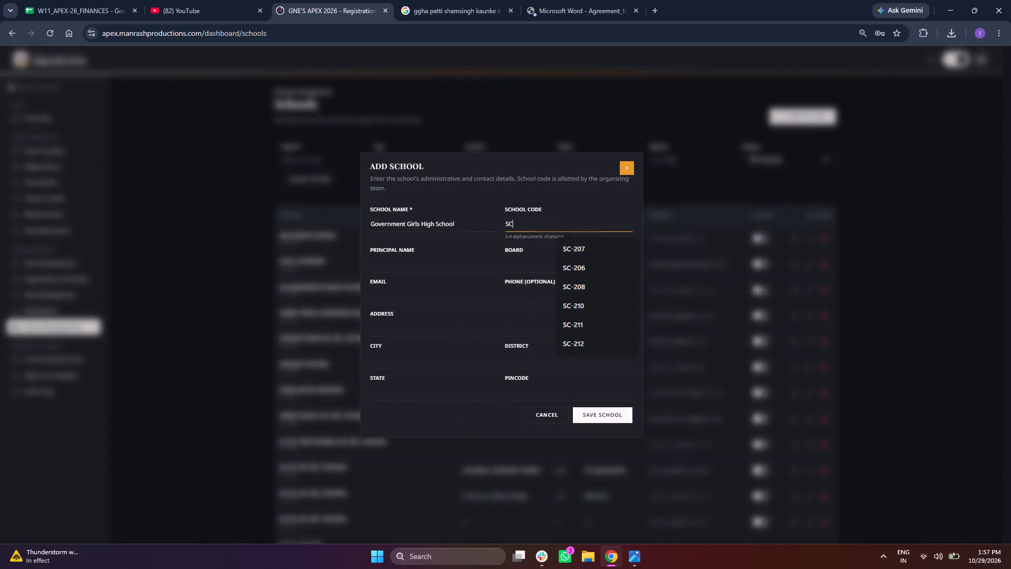
{"action": "type", "text": "220"}
{"action": "left_click", "coordinate": [412, 299]}
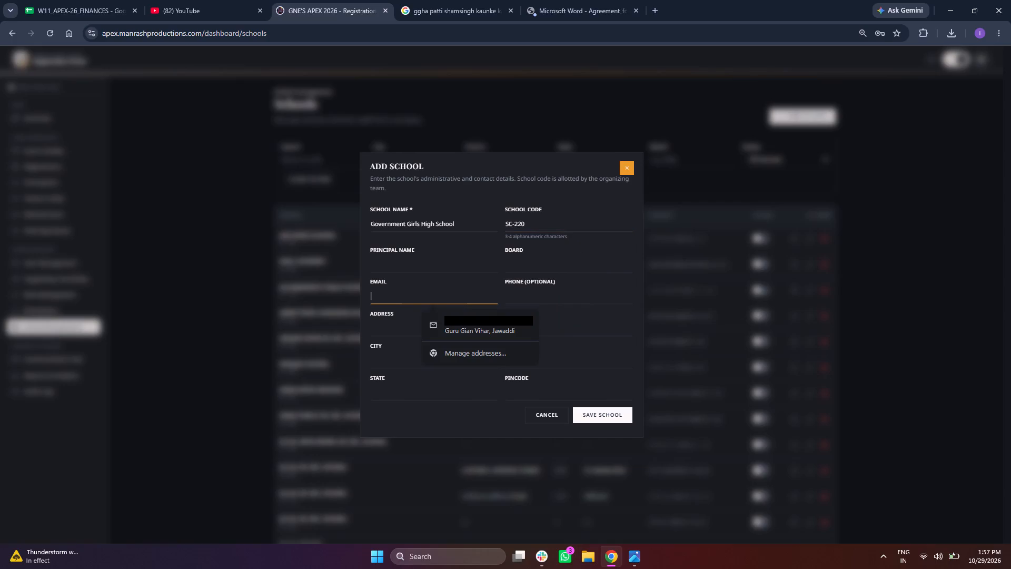
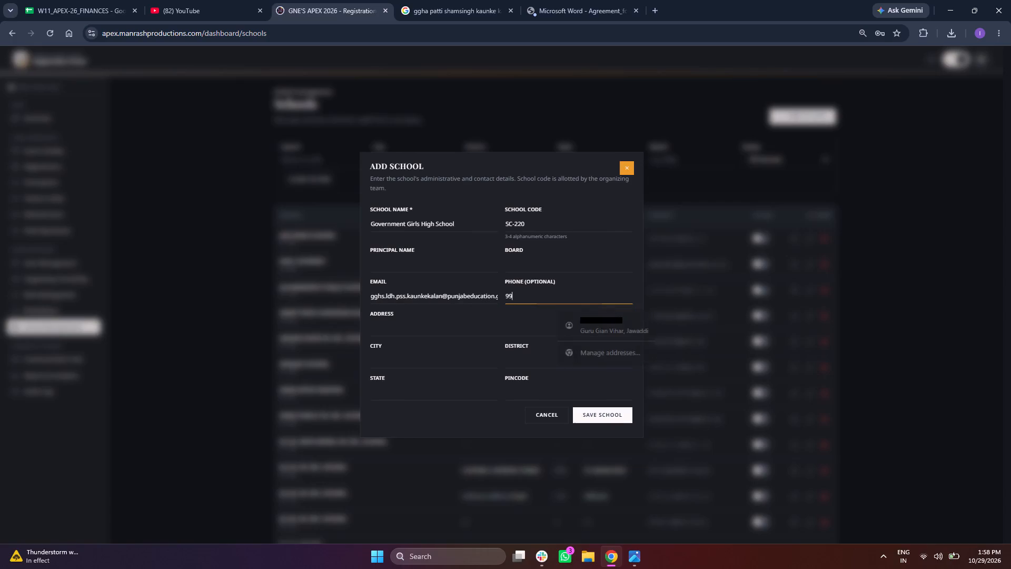
Complete the new school's optional phone number with a placeholder made up entirely of nines.
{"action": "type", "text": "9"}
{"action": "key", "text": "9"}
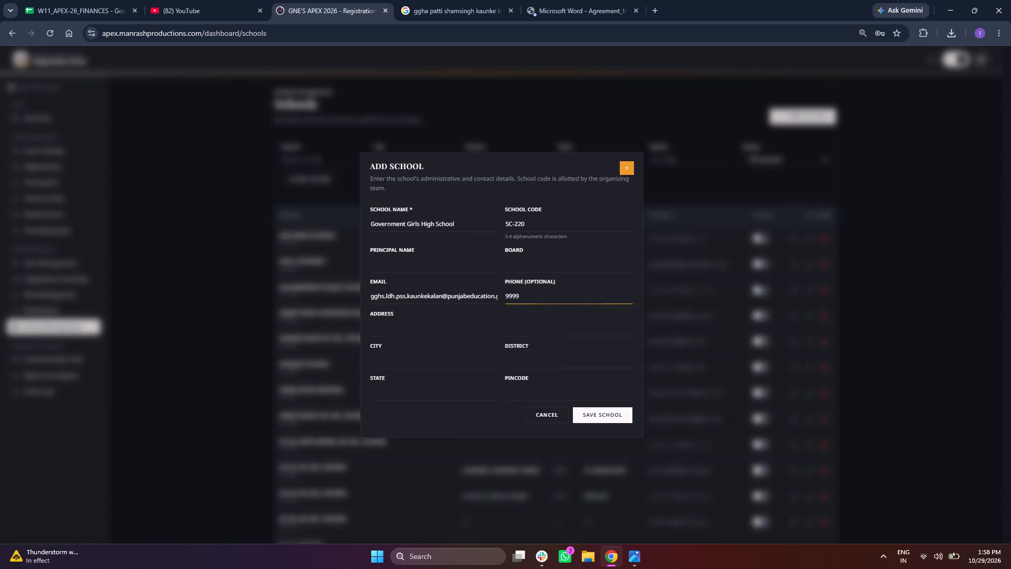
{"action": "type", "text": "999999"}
Copy Patti Sham Singh from the school name in the Google overview into the new school's address, followed by a comma and space.
{"action": "left_click", "coordinate": [424, 0]}
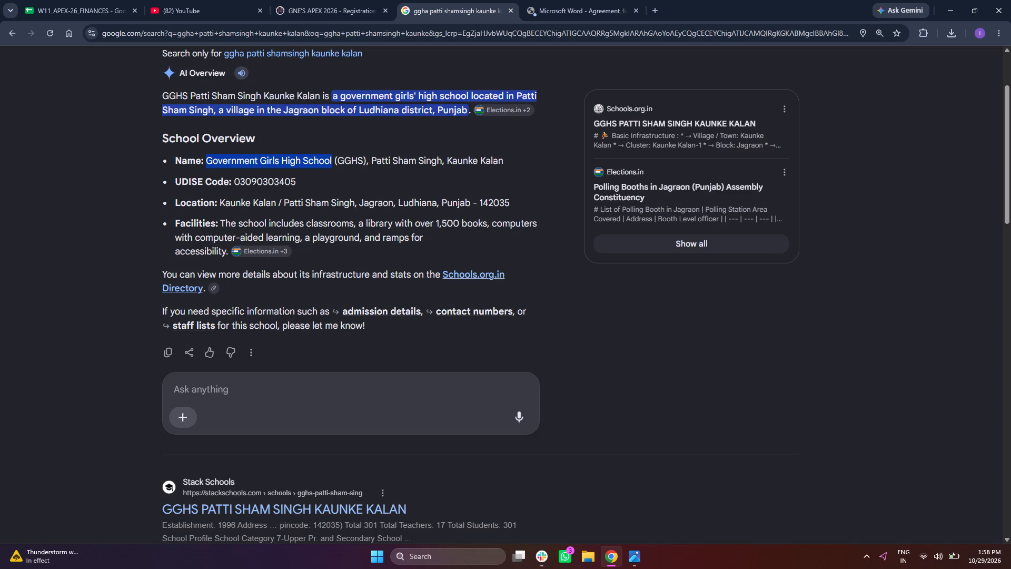
{"action": "left_click_drag", "start_coordinate": [374, 165], "coordinate": [438, 165]}
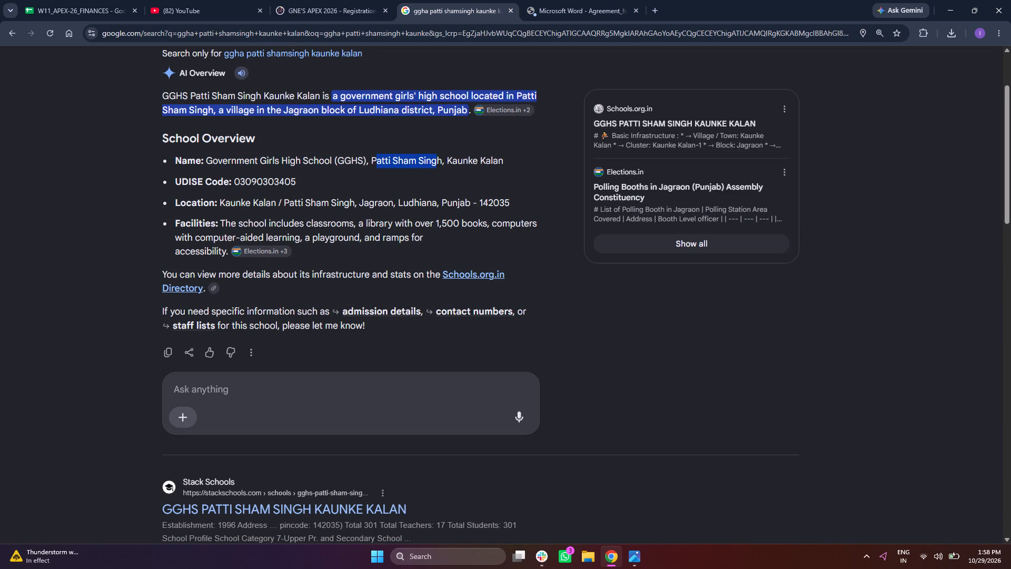
{"action": "left_click", "coordinate": [438, 165]}
{"action": "left_click_drag", "start_coordinate": [444, 158], "coordinate": [399, 156]}
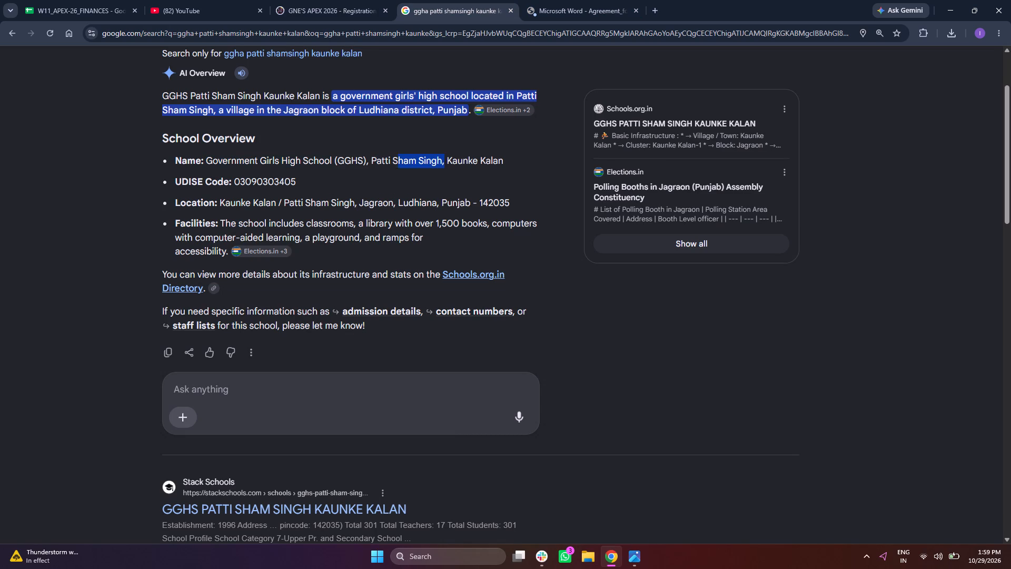
{"action": "left_click_drag", "start_coordinate": [399, 156], "coordinate": [370, 154]}
{"action": "key", "text": "ctrl+c"}
{"action": "left_click", "coordinate": [332, 0]}
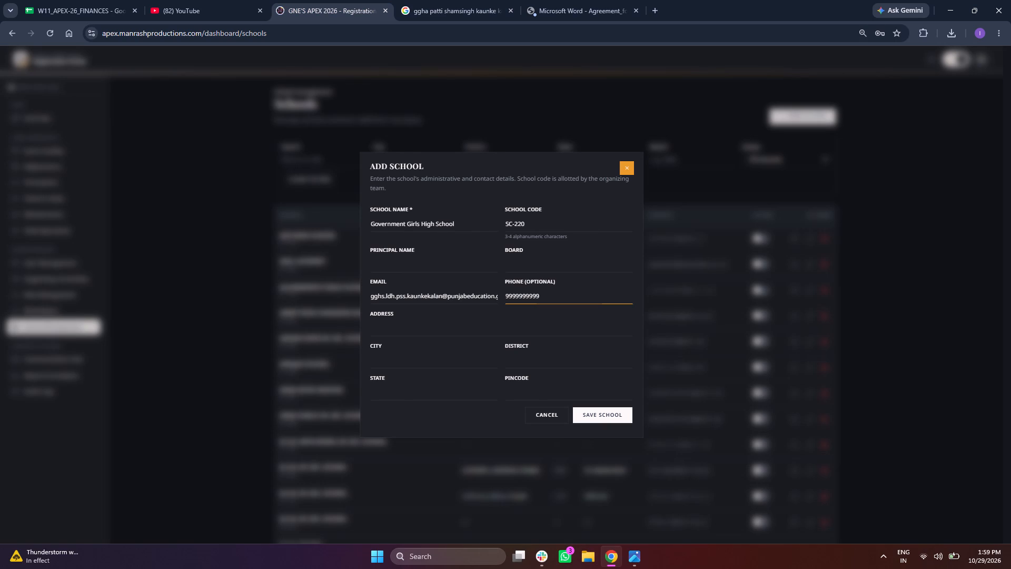
{"action": "left_click", "coordinate": [393, 329]}
{"action": "key", "text": "ctrl+c"}
{"action": "key", "text": "ctrl+v"}
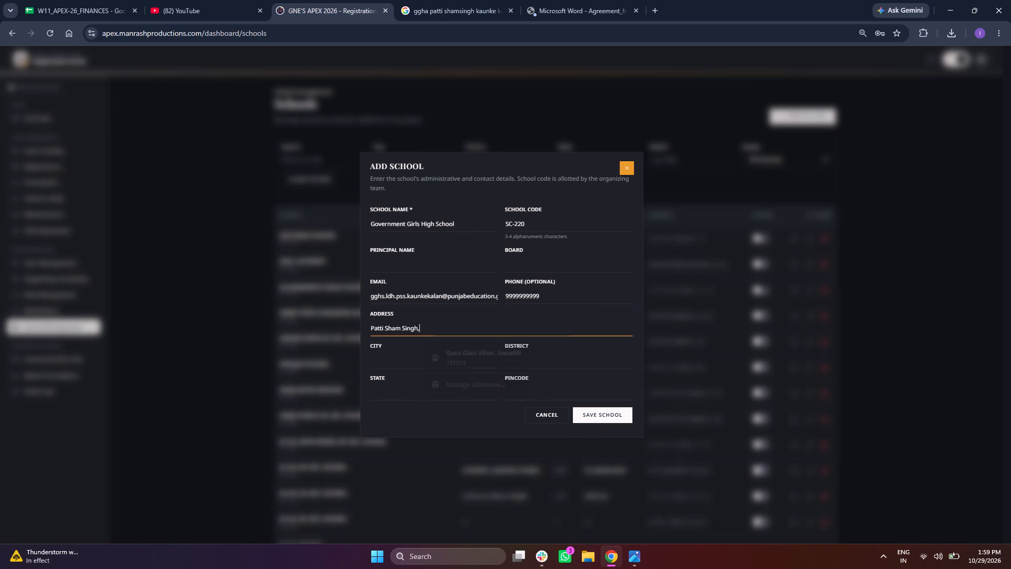
{"action": "key", "text": "BackSpace"}
{"action": "type", "text": ","}
{"action": "key", "text": "space"}
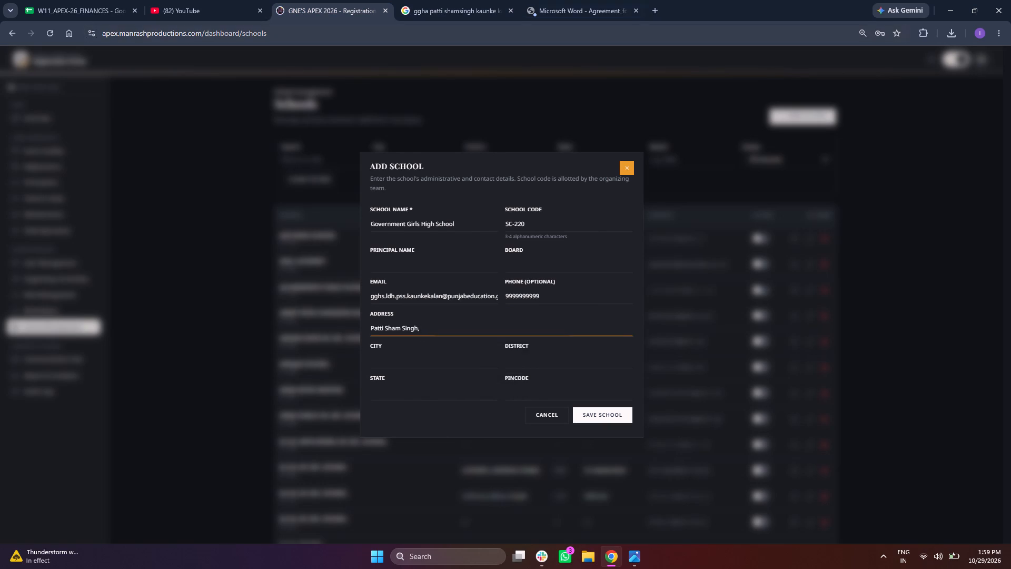
Copy Kaunke Kalan from the Google overview and append it to the new school's address.
{"action": "left_click", "coordinate": [559, 1]}
{"action": "left_click", "coordinate": [470, 0]}
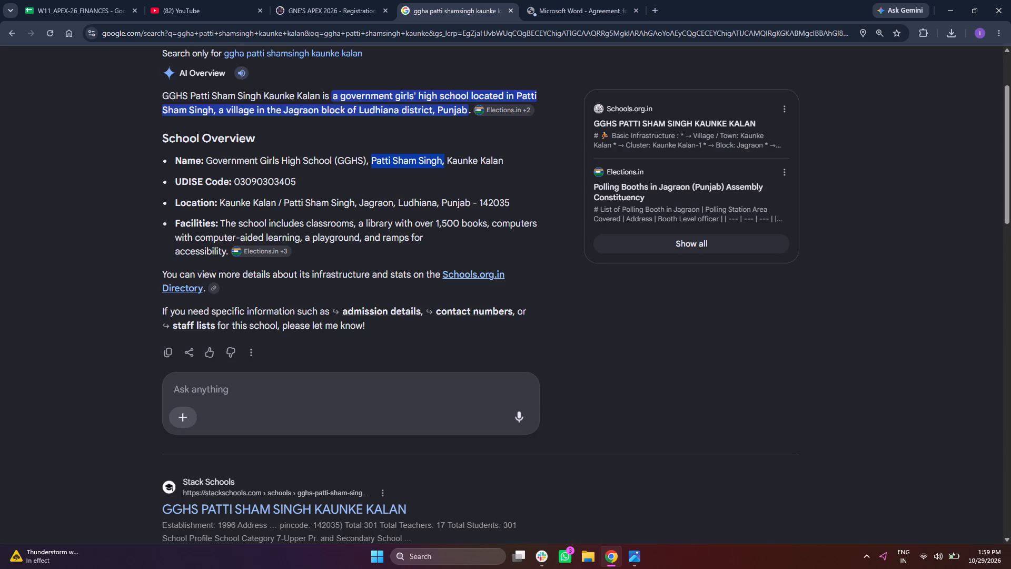
{"action": "left_click_drag", "start_coordinate": [447, 161], "coordinate": [496, 156]}
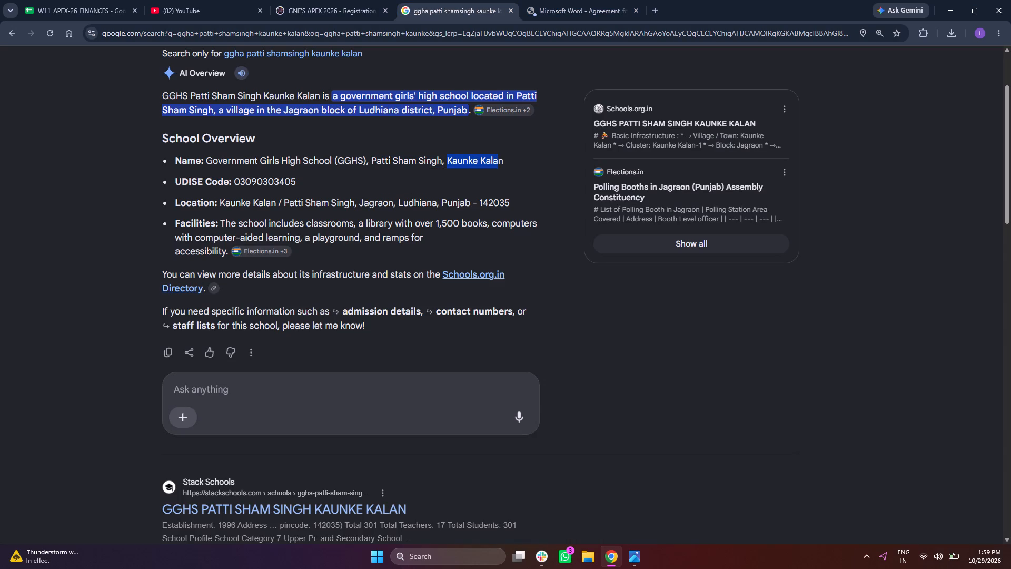
{"action": "left_click_drag", "start_coordinate": [496, 156], "coordinate": [504, 155]}
{"action": "key", "text": "ctrl+c"}
{"action": "left_click", "coordinate": [384, 0]}
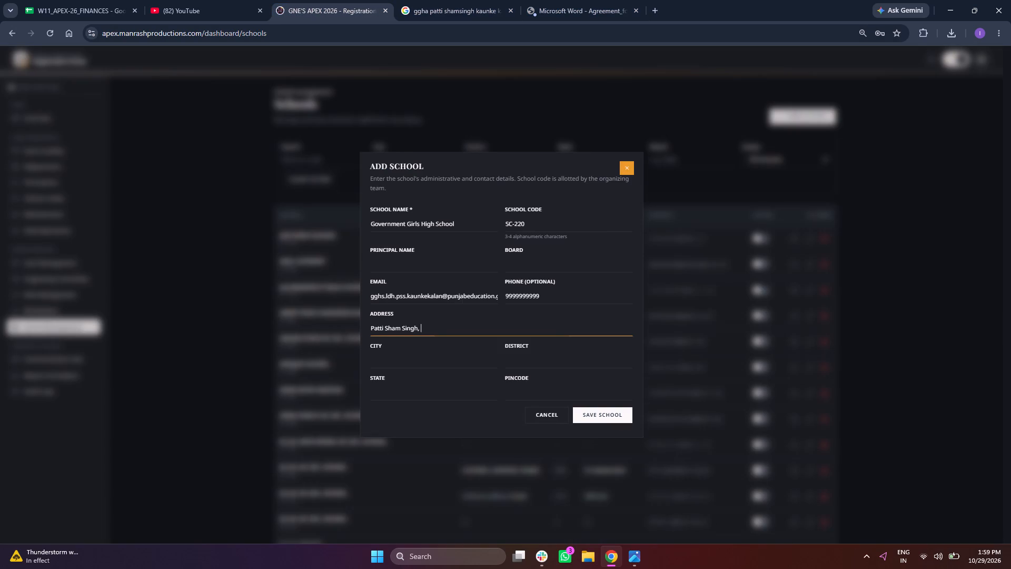
{"action": "key", "text": "ctrl+v"}
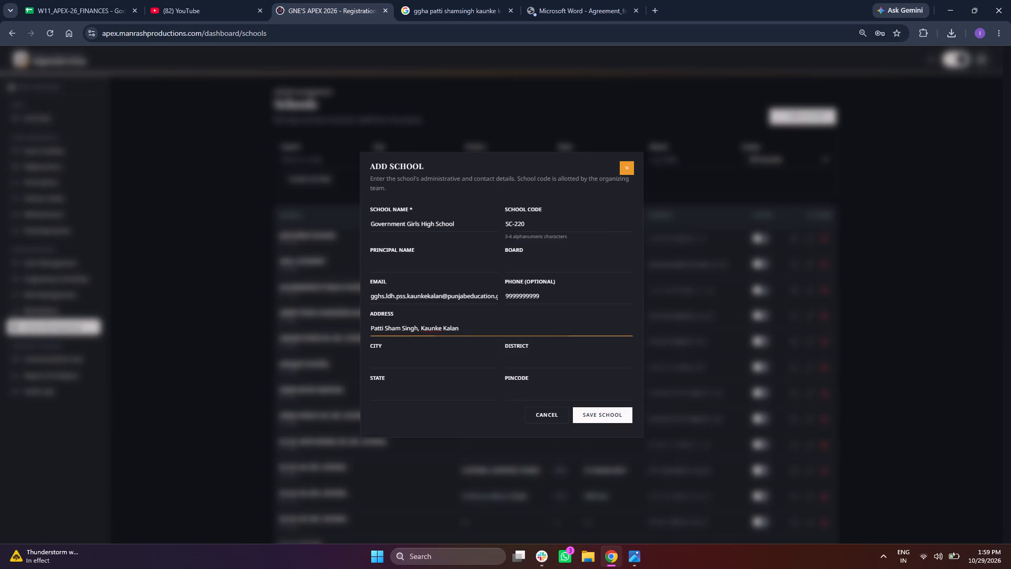
Set the city to Jagraon, autofill the district, state and pincode from the saved ludhiana, Punjab suggestion, and save the school.
{"action": "left_click", "coordinate": [415, 358]}
{"action": "type", "text": "Jagro"}
{"action": "key", "text": "BackSpace"}
{"action": "type", "text": "aon"}
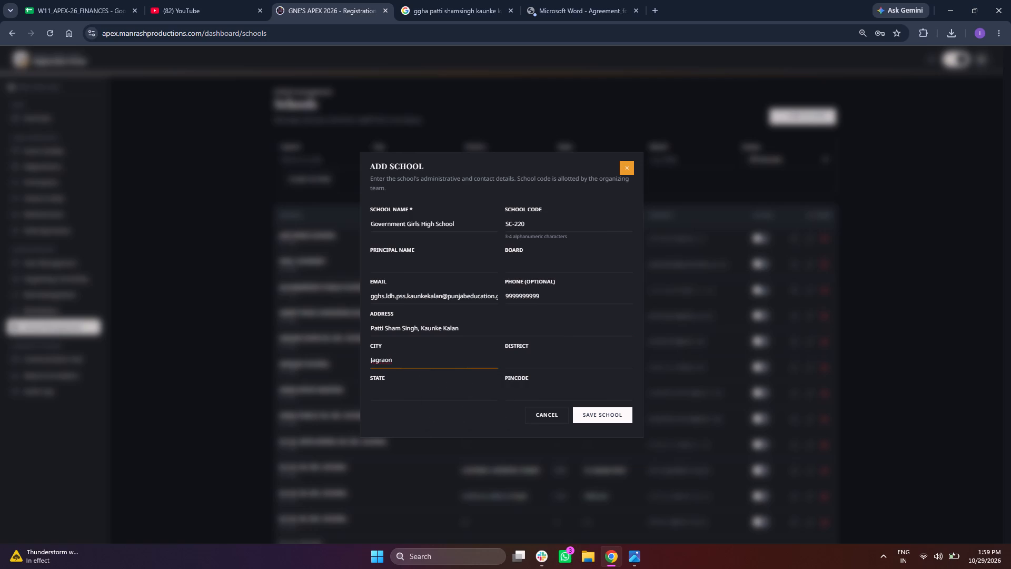
{"action": "left_click", "coordinate": [550, 361]}
{"action": "left_click", "coordinate": [588, 390]}
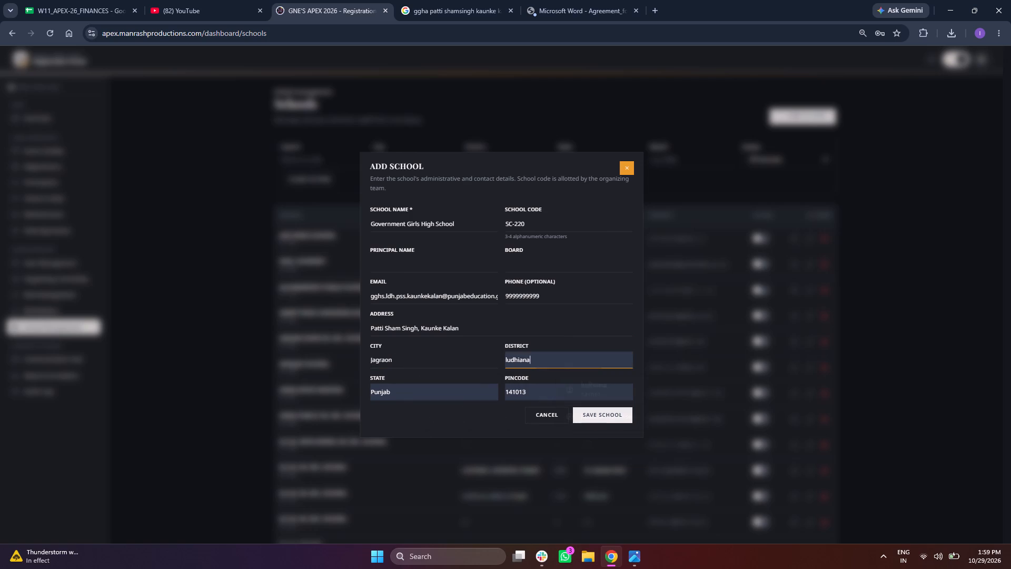
{"action": "left_click", "coordinate": [588, 407]}
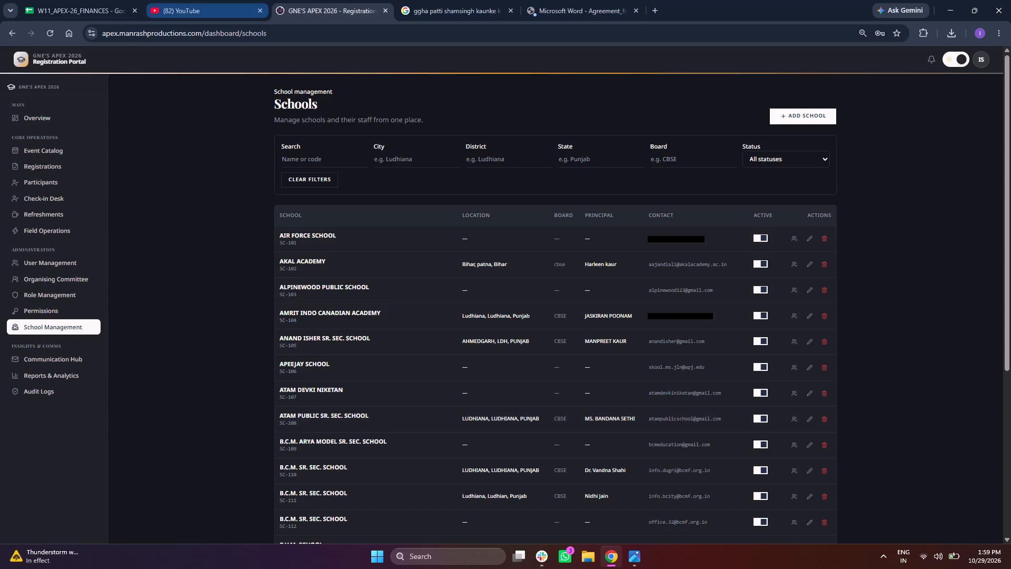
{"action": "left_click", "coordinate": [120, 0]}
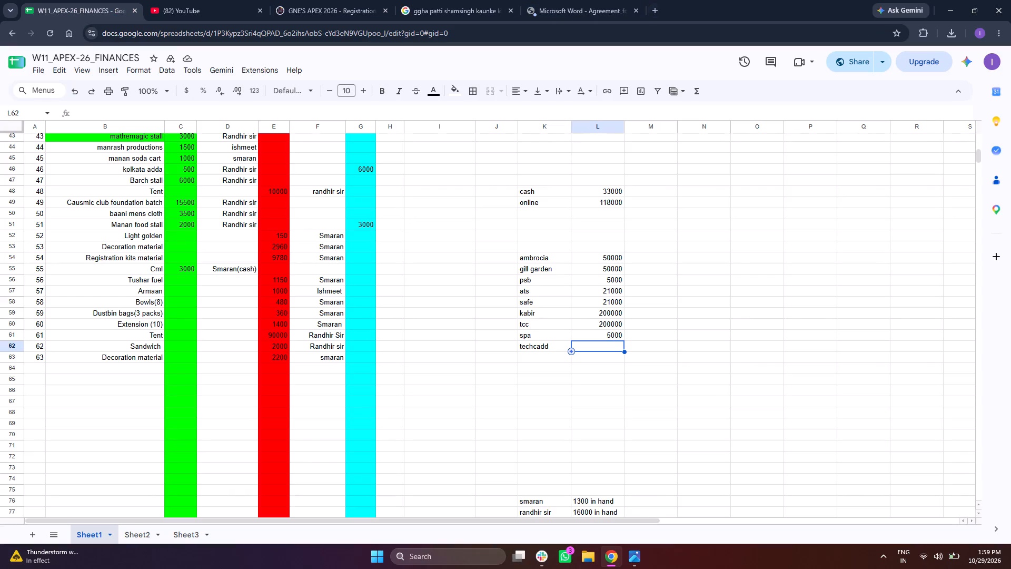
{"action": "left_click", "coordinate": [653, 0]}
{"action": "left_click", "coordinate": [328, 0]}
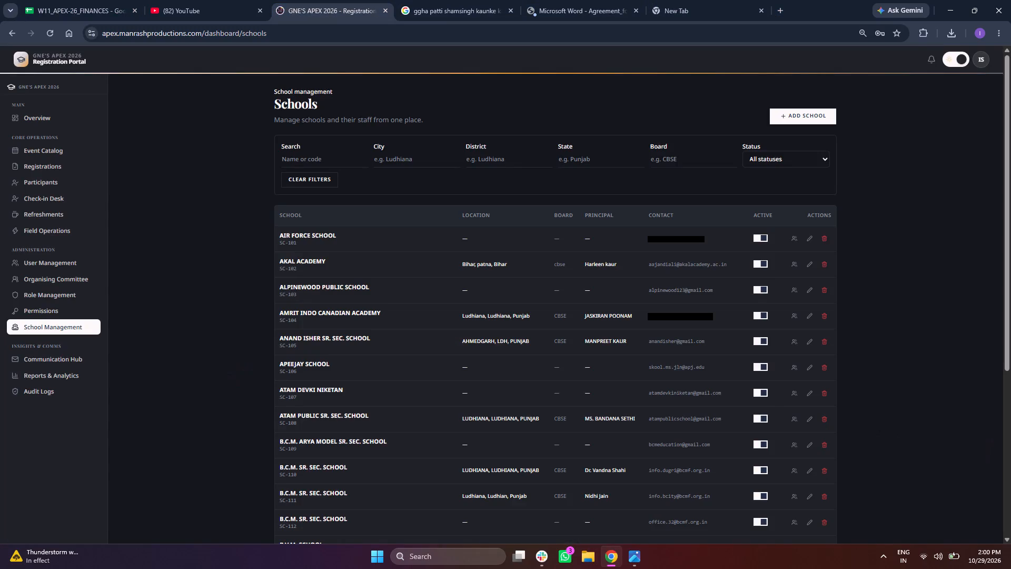
Open Reports & Analytics, show 50 schools per page, and review the registrations listed for each school.
{"action": "left_click", "coordinate": [70, 372]}
{"action": "scroll", "coordinate": [390, 323], "scroll_direction": "down", "scroll_amount": 6}
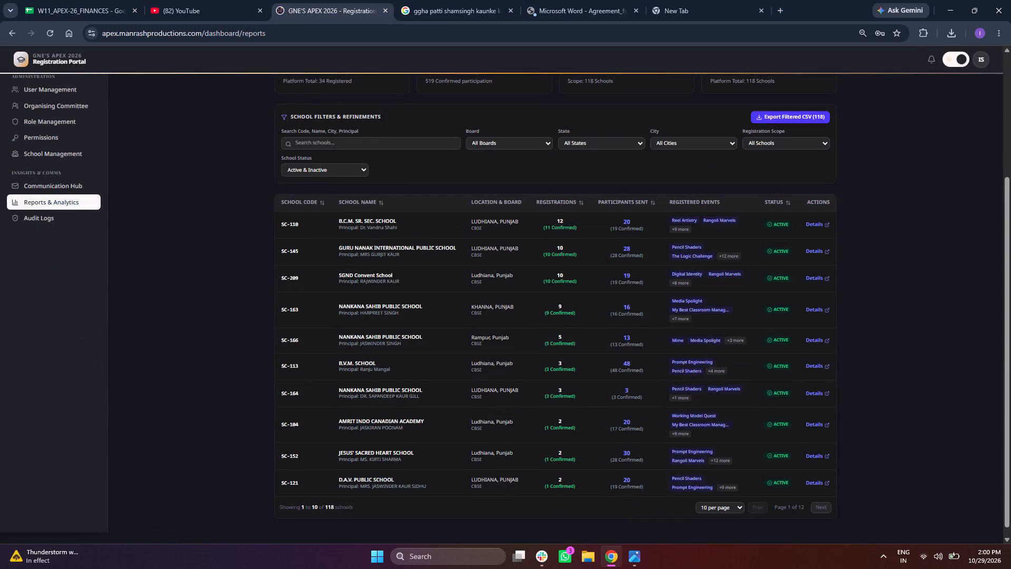
{"action": "left_click", "coordinate": [729, 503]}
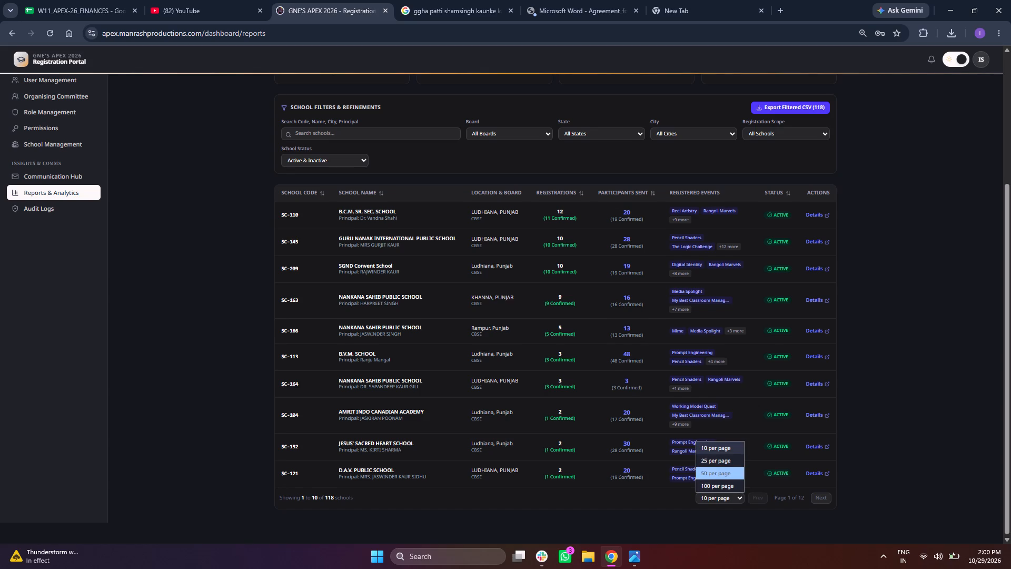
{"action": "left_click", "coordinate": [722, 475]}
{"action": "scroll", "coordinate": [381, 322], "scroll_direction": "down", "scroll_amount": 10}
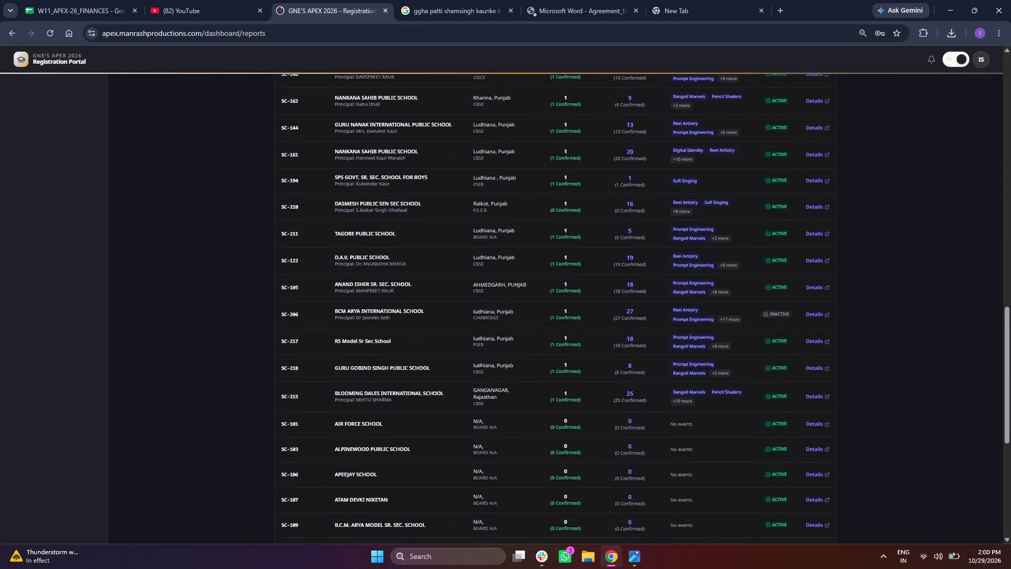
{"action": "scroll", "coordinate": [381, 322], "scroll_direction": "up", "scroll_amount": 12}
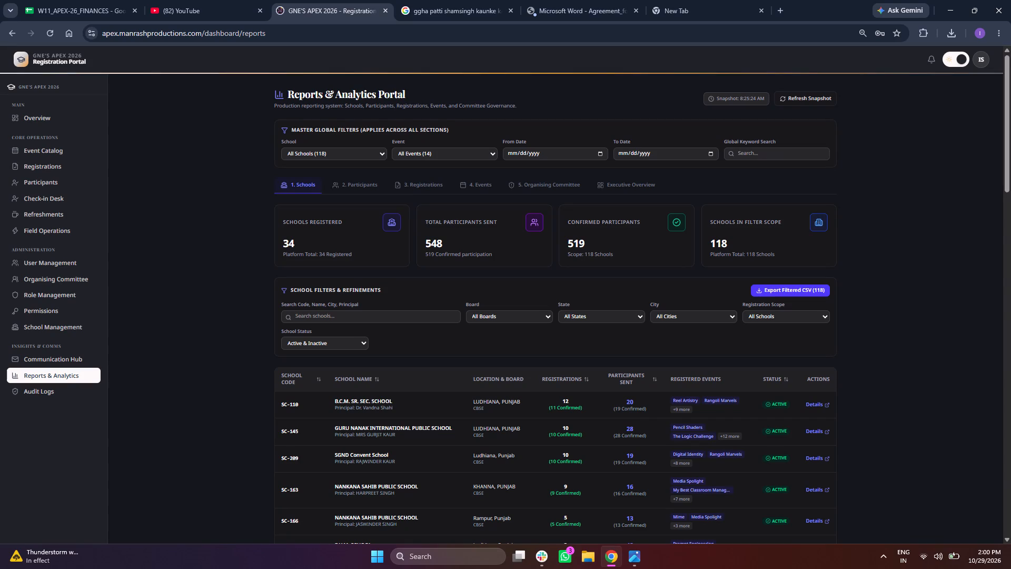
Filter the schools report to the My Best Classroom Management Trick (GNDEC) event and export the filtered list as CSV.
{"action": "left_click", "coordinate": [471, 157]}
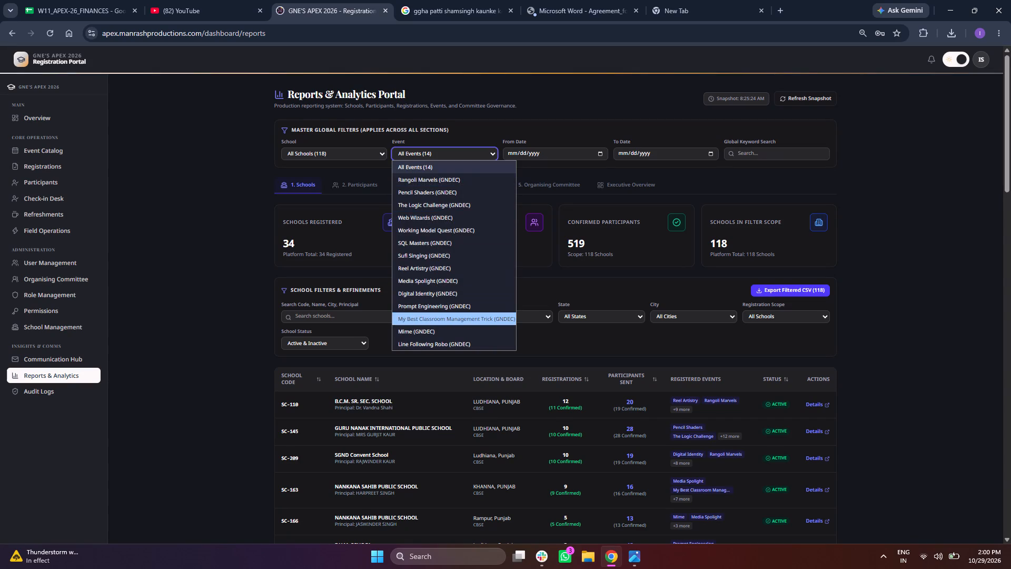
{"action": "left_click", "coordinate": [441, 315]}
{"action": "scroll", "coordinate": [520, 369], "scroll_direction": "down", "scroll_amount": 4}
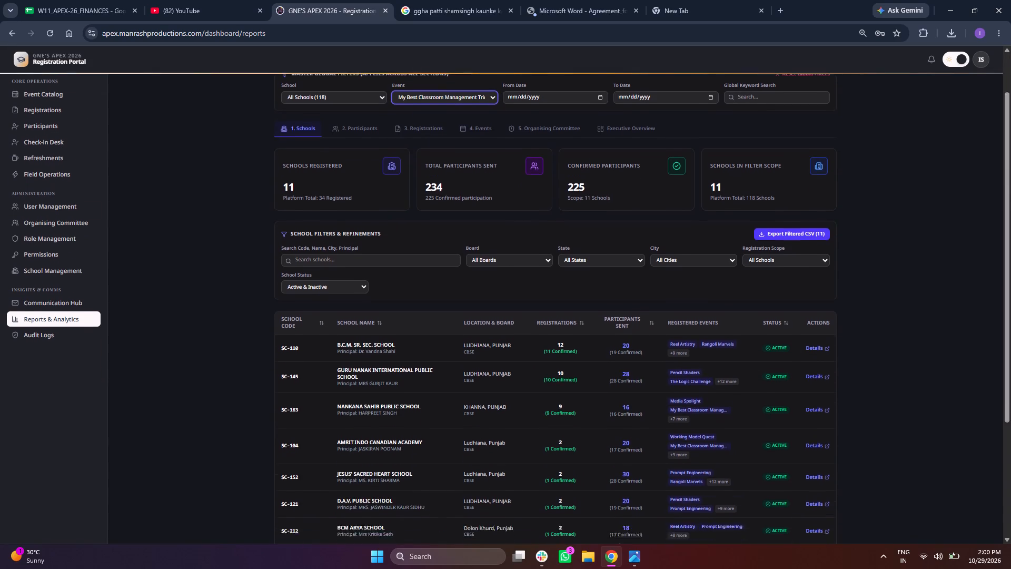
{"action": "scroll", "coordinate": [520, 369], "scroll_direction": "down", "scroll_amount": 2}
{"action": "scroll", "coordinate": [520, 369], "scroll_direction": "right", "scroll_amount": 1}
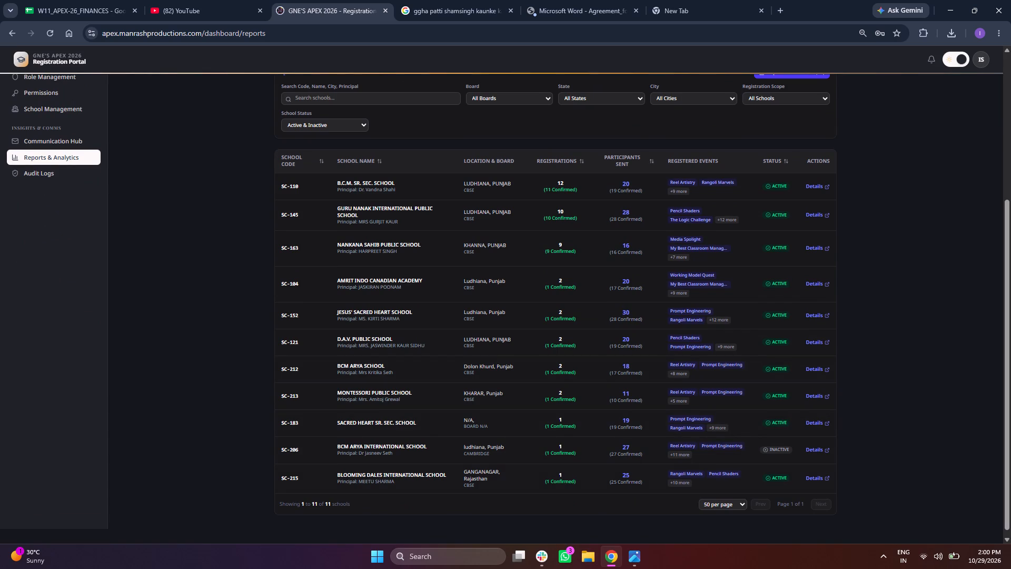
{"action": "scroll", "coordinate": [586, 456], "scroll_direction": "up", "scroll_amount": 2}
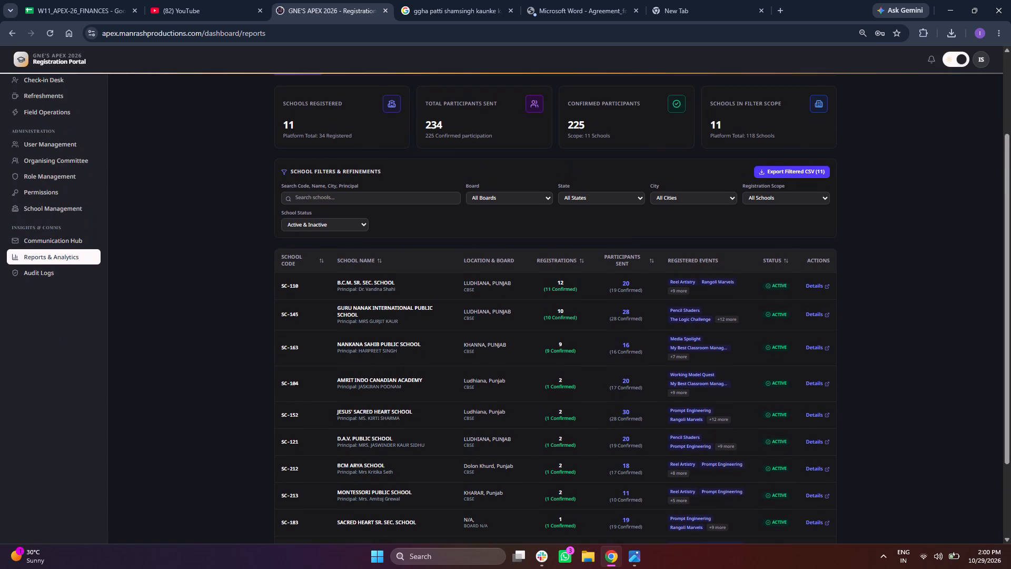
{"action": "left_click", "coordinate": [795, 175]}
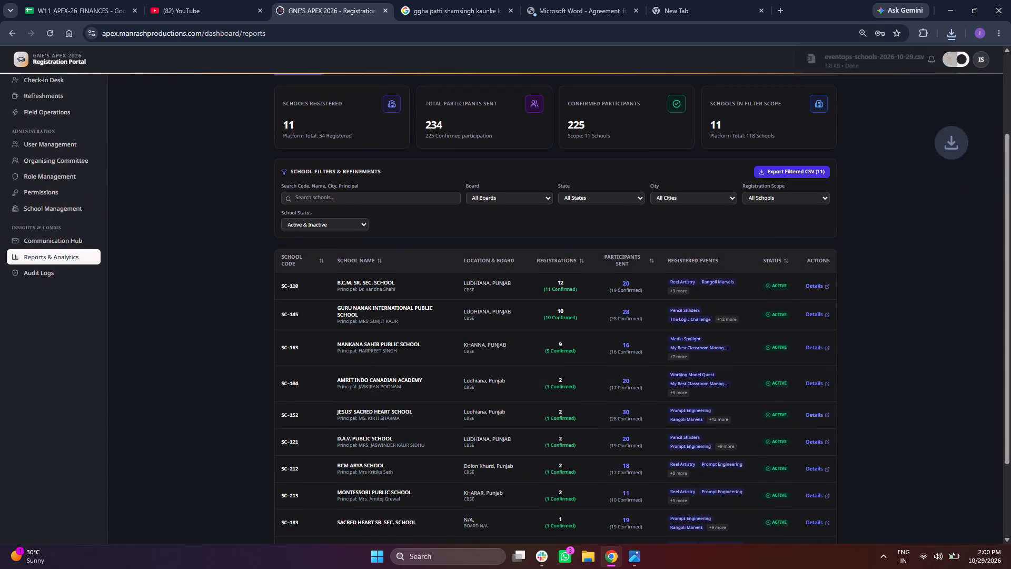
Open the Events report and examine the registrations, confirmed participants and schools for each event.
{"action": "scroll", "coordinate": [658, 207], "scroll_direction": "up", "scroll_amount": 5}
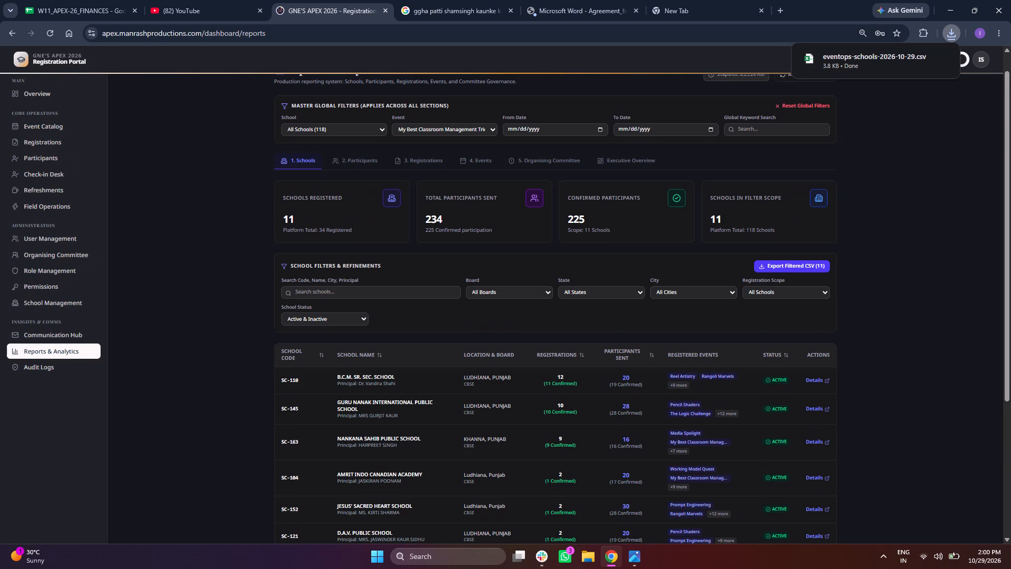
{"action": "left_click", "coordinate": [477, 185]}
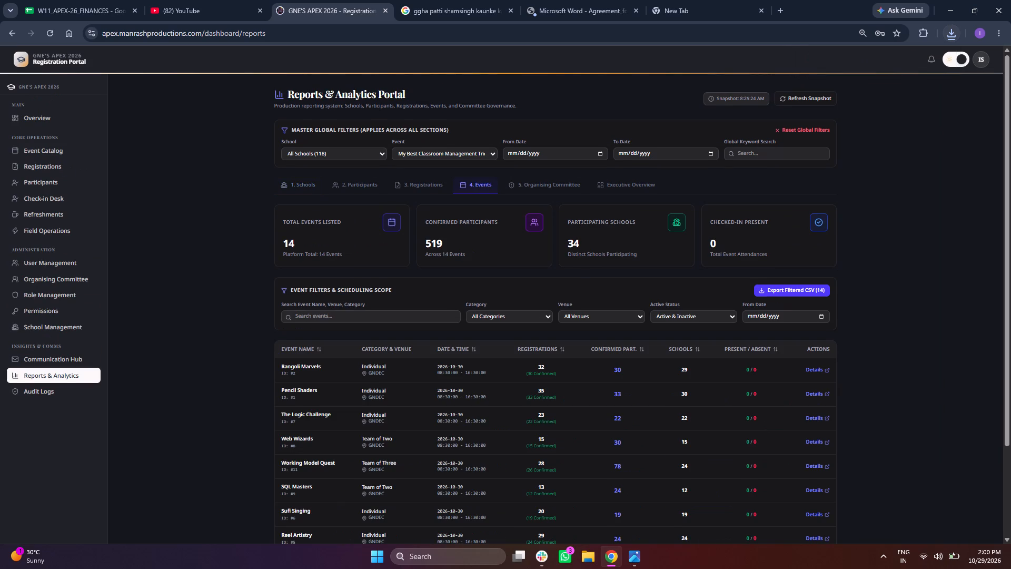
{"action": "scroll", "coordinate": [365, 398], "scroll_direction": "down", "scroll_amount": 6}
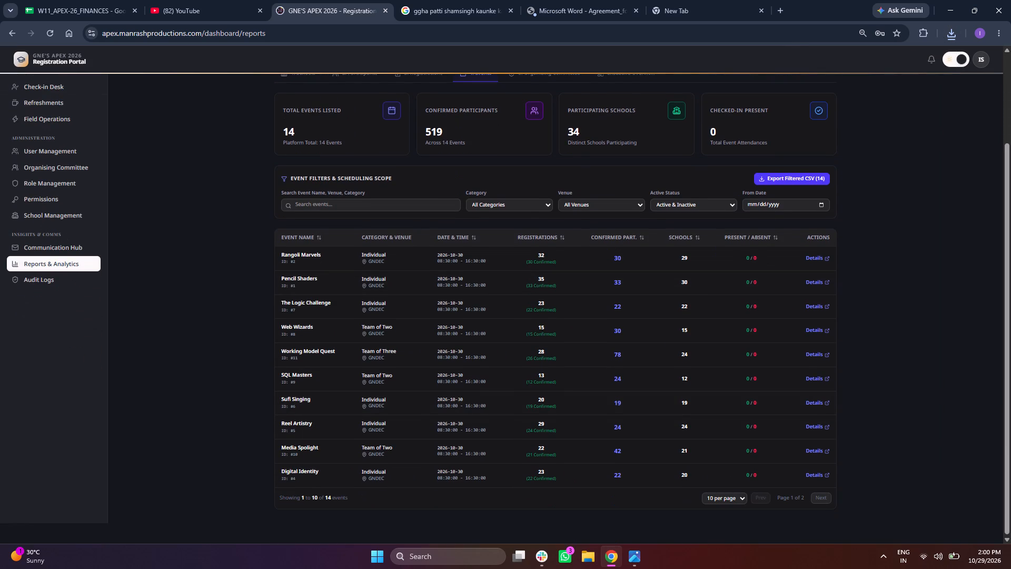
{"action": "scroll", "coordinate": [409, 216], "scroll_direction": "up", "scroll_amount": 1}
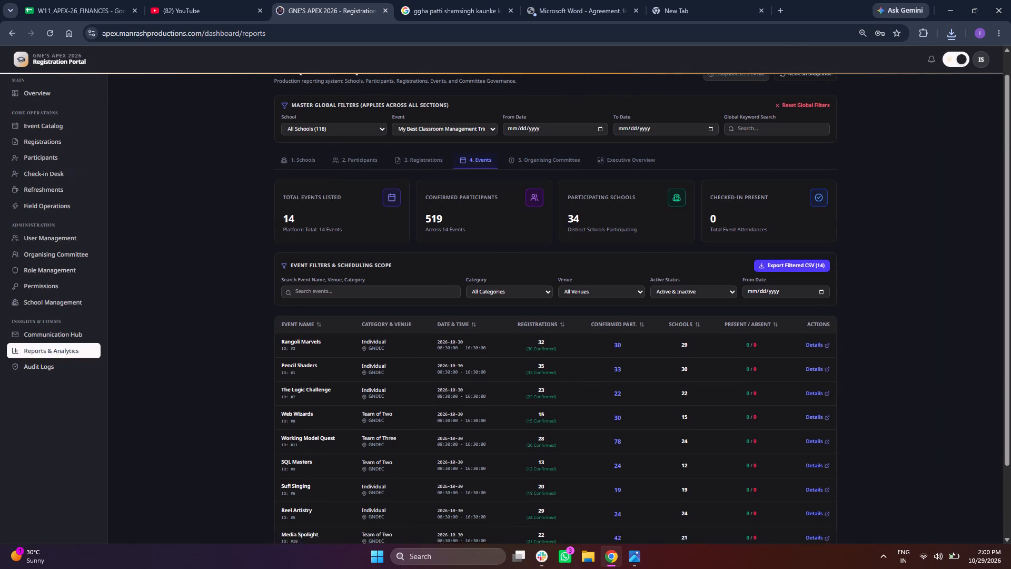
{"action": "scroll", "coordinate": [409, 216], "scroll_direction": "up", "scroll_amount": 1}
{"action": "scroll", "coordinate": [516, 306], "scroll_direction": "down", "scroll_amount": 2}
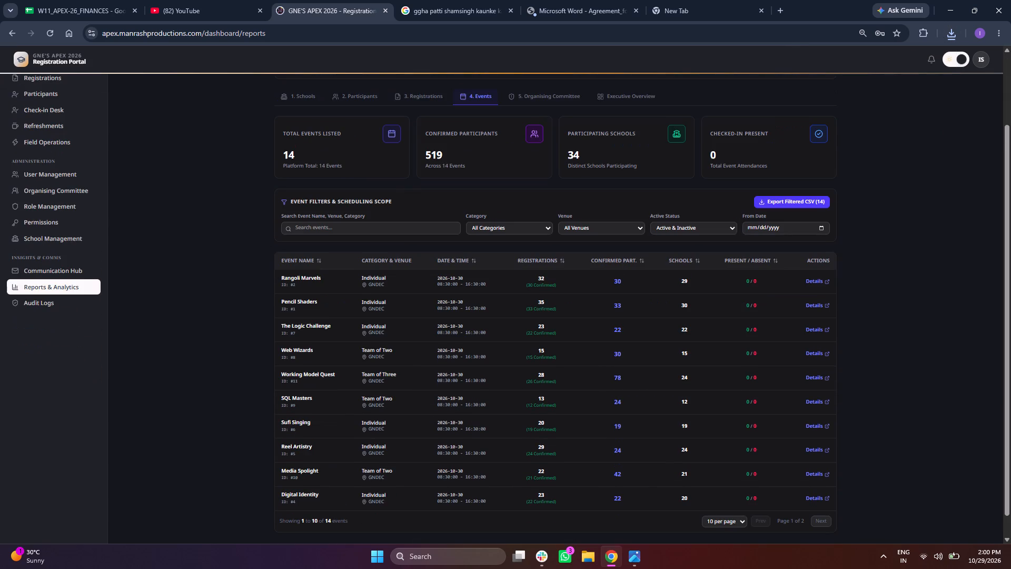
{"action": "scroll", "coordinate": [516, 306], "scroll_direction": "down", "scroll_amount": 1}
{"action": "scroll", "coordinate": [525, 248], "scroll_direction": "up", "scroll_amount": 5}
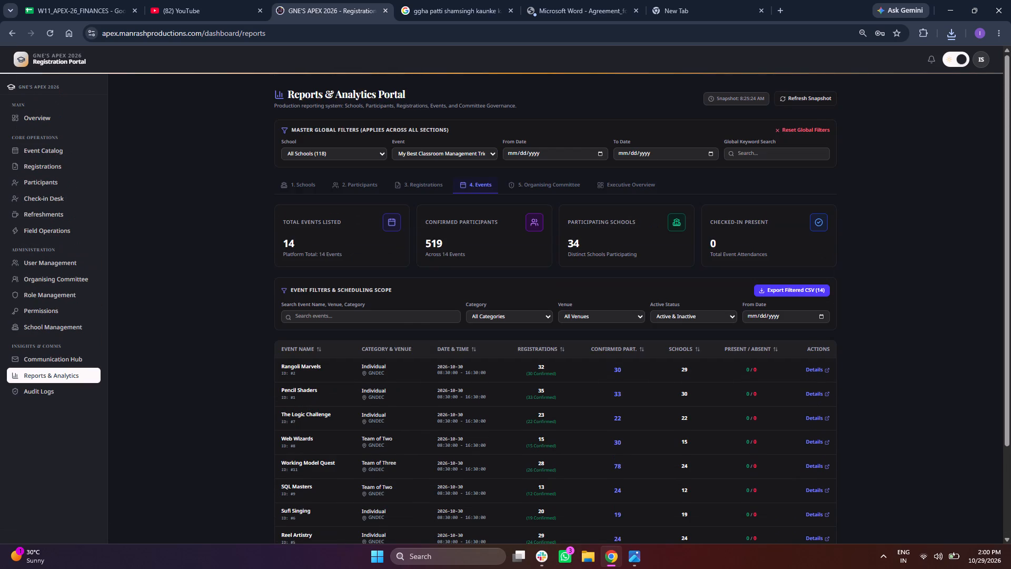
Search the Events report for "my" and examine the registrations, confirmed participants and schools for My Best Classroom Management Trick.
{"action": "left_click", "coordinate": [480, 153]}
{"action": "left_click", "coordinate": [442, 316]}
{"action": "left_click", "coordinate": [508, 323]}
{"action": "left_click", "coordinate": [566, 315]}
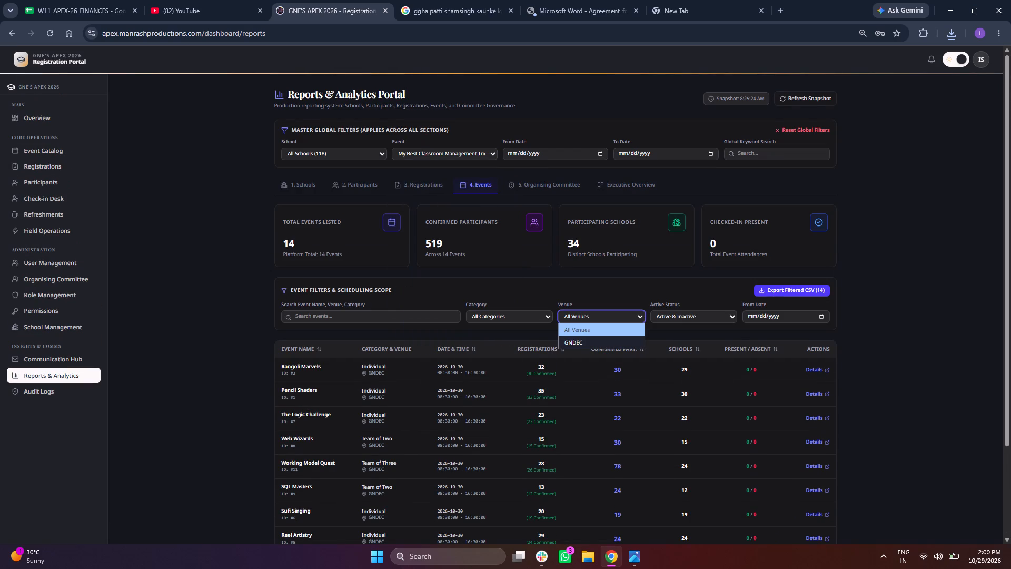
{"action": "left_click", "coordinate": [679, 313]}
{"action": "left_click", "coordinate": [409, 316]}
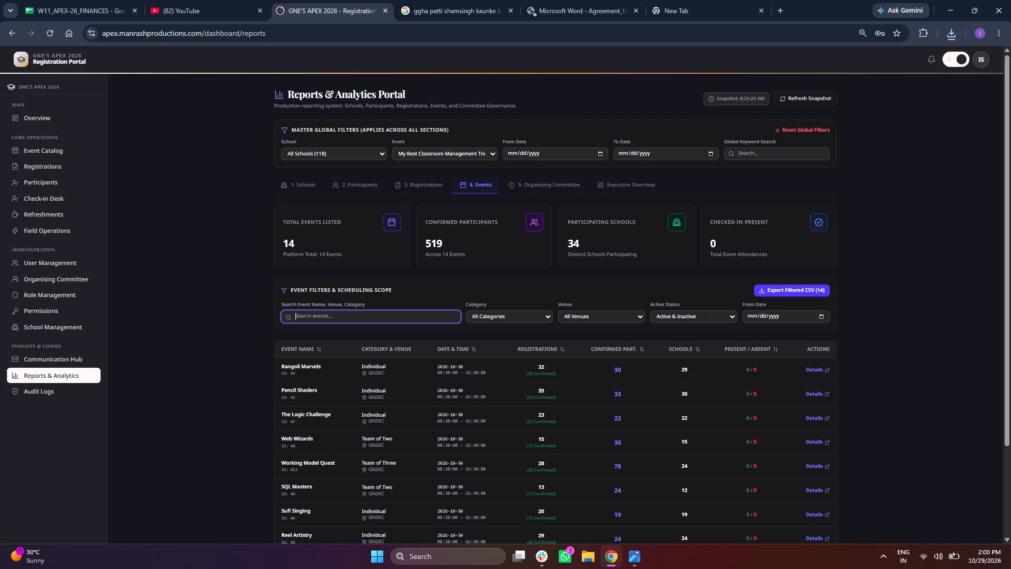
{"action": "type", "text": "my"}
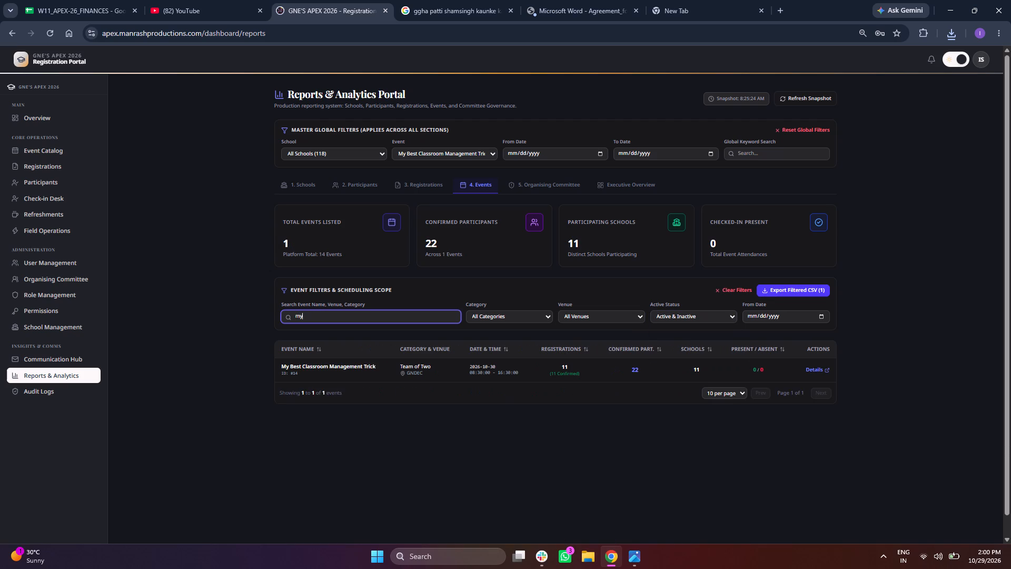
{"action": "left_click", "coordinate": [719, 362]}
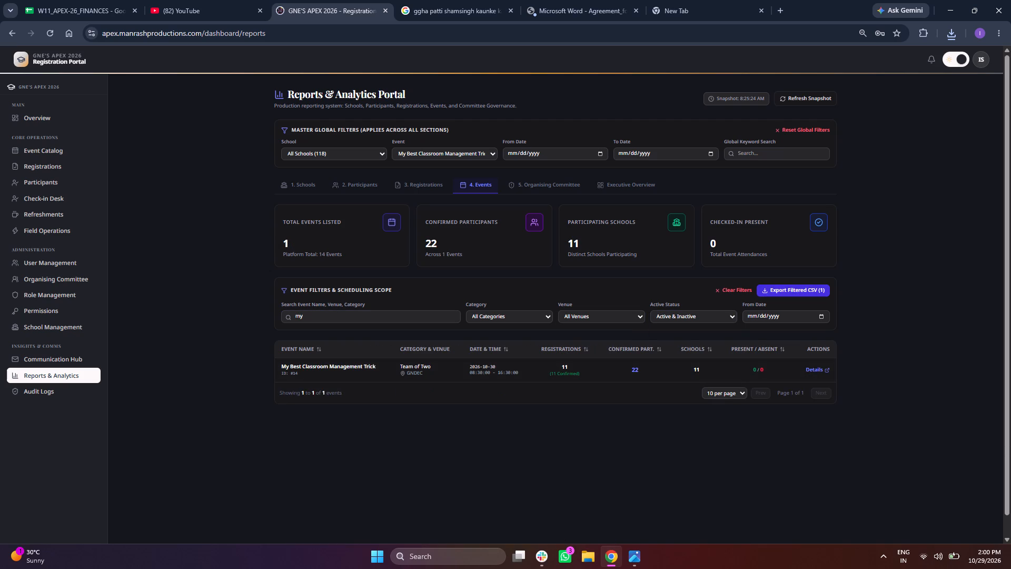
Open the Registrations report, filter its event to My Best Classroom Management Trick, and export the filtered registrations as CSV.
{"action": "left_click", "coordinate": [411, 182]}
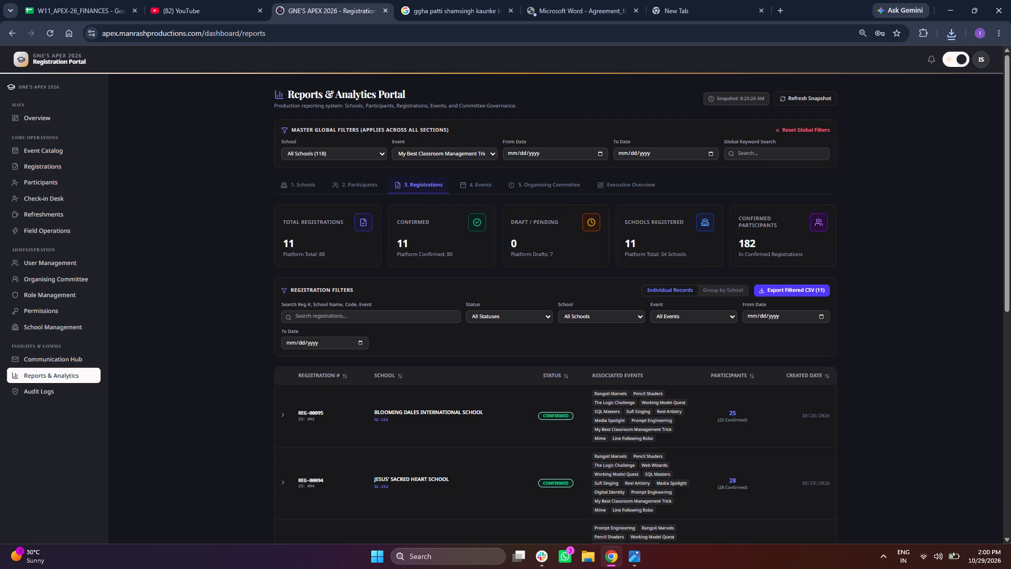
{"action": "left_click", "coordinate": [378, 313]}
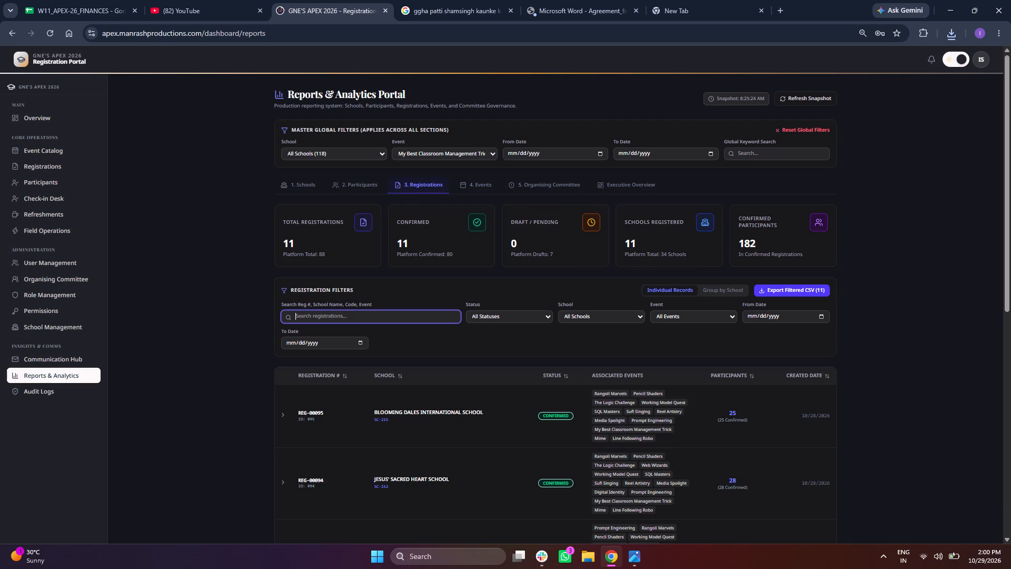
{"action": "left_click", "coordinate": [568, 311]}
{"action": "left_click", "coordinate": [676, 320]}
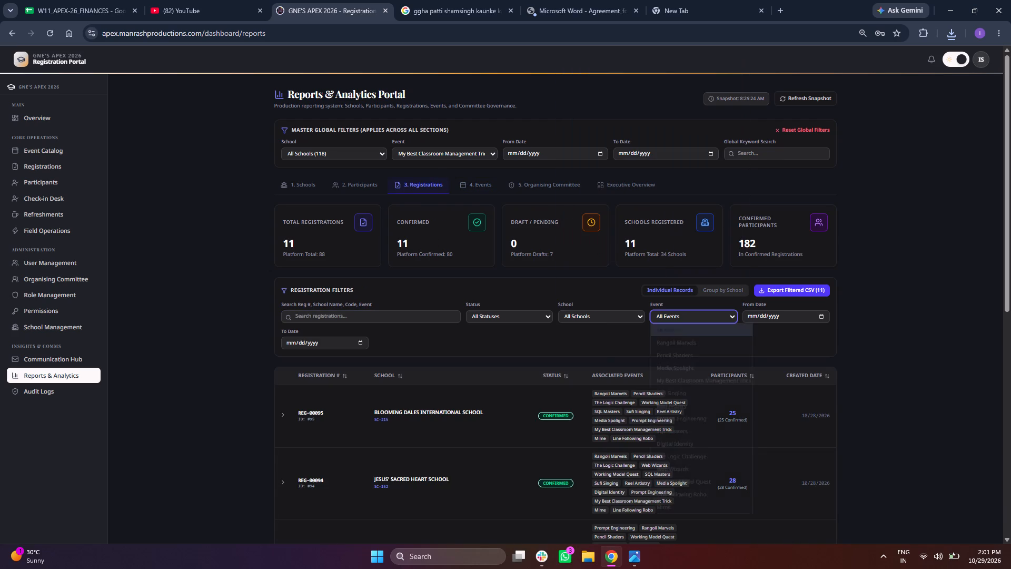
{"action": "left_click", "coordinate": [674, 376]}
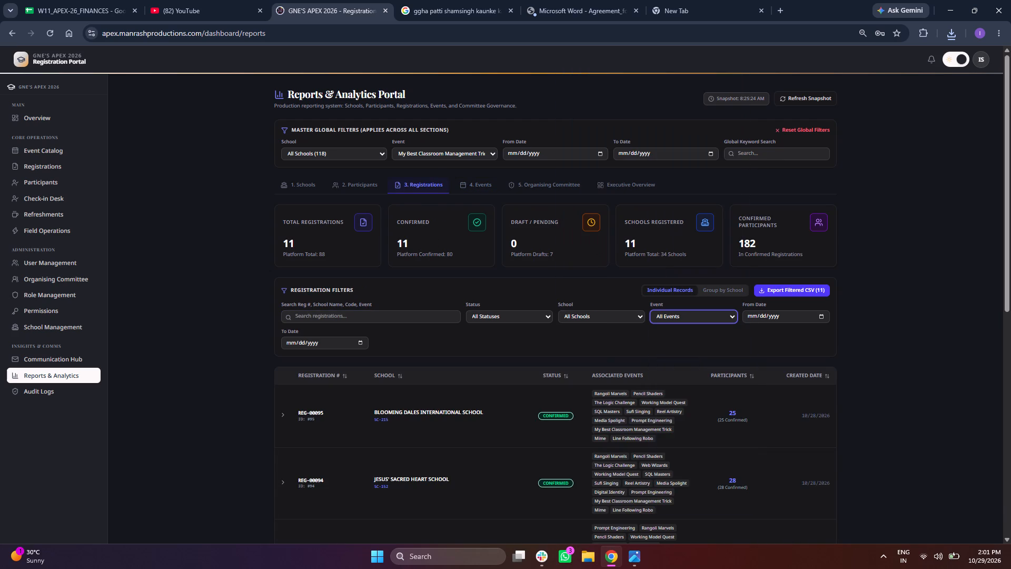
{"action": "scroll", "coordinate": [698, 416], "scroll_direction": "down", "scroll_amount": 8}
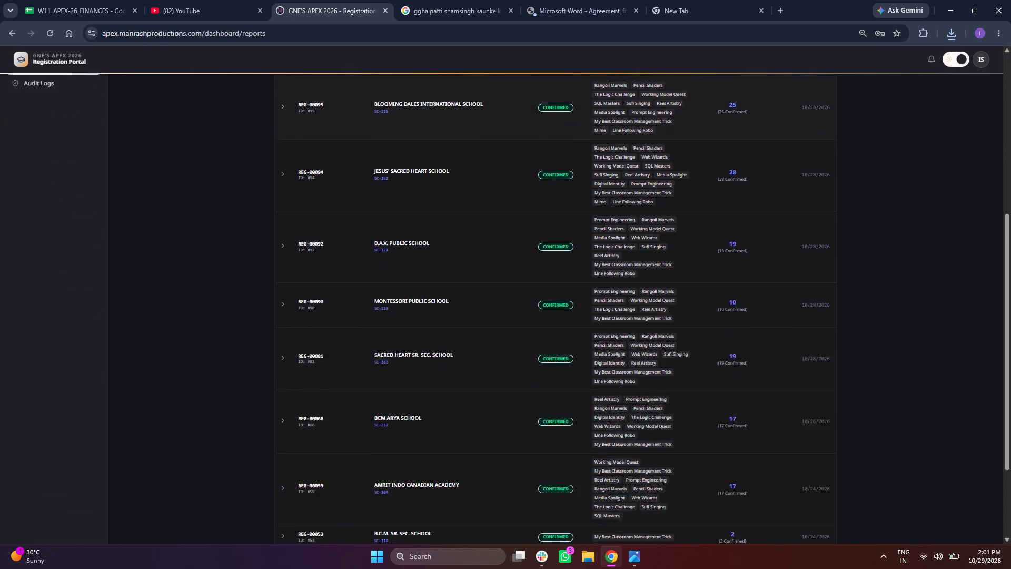
{"action": "scroll", "coordinate": [698, 416], "scroll_direction": "up", "scroll_amount": 4}
{"action": "left_click", "coordinate": [795, 293]}
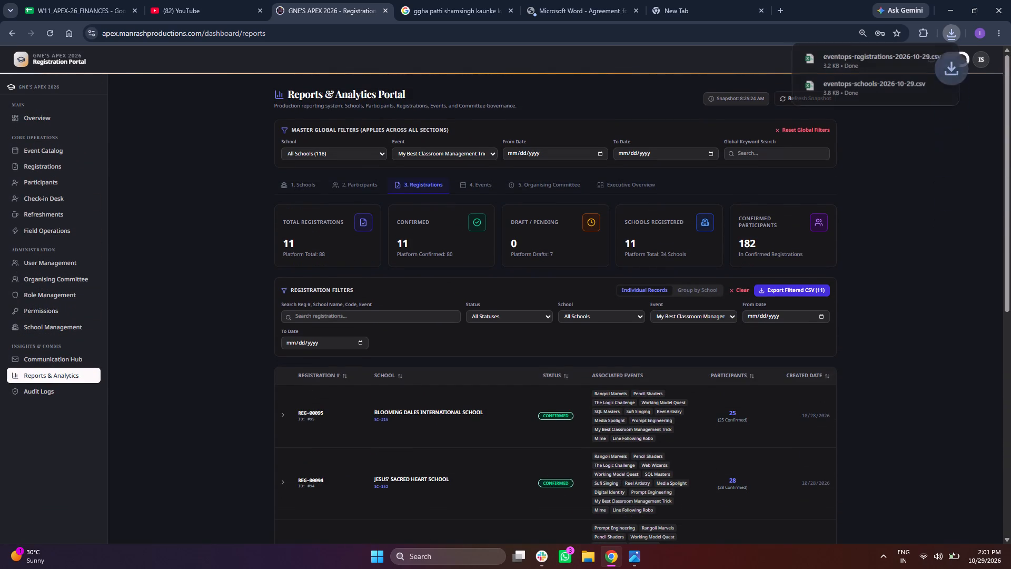
Open the exported registrations CSV in Excel, fit the School Name column to its contents, review the schools, and close without saving.
{"action": "left_click", "coordinate": [944, 58]}
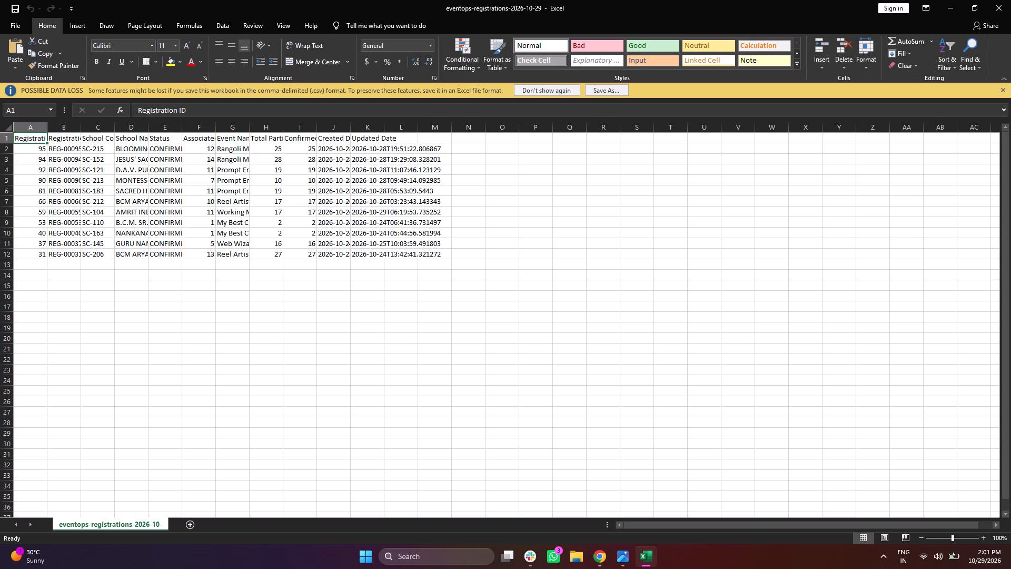
{"action": "double_click", "coordinate": [139, 149]}
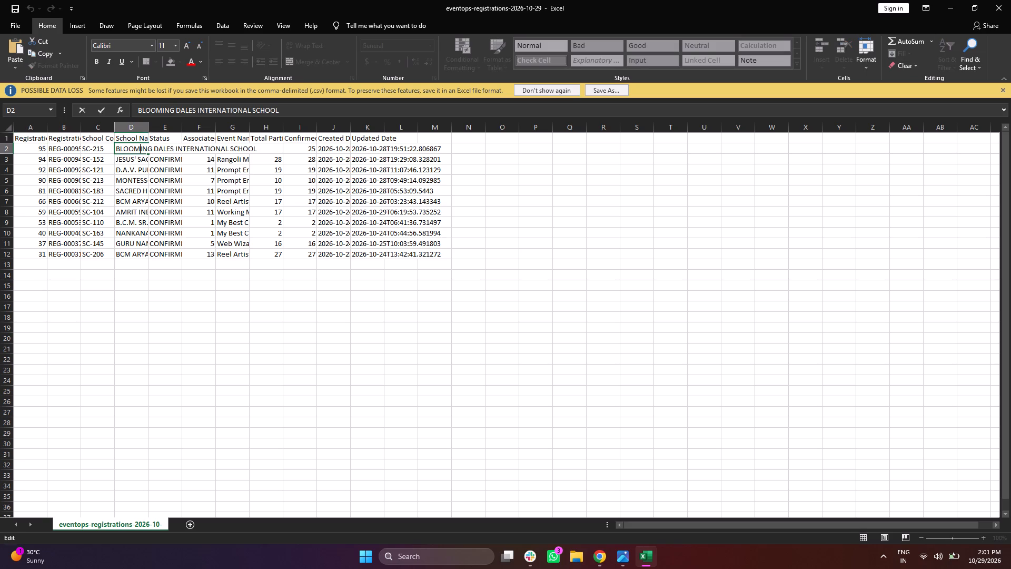
{"action": "double_click", "coordinate": [150, 130]}
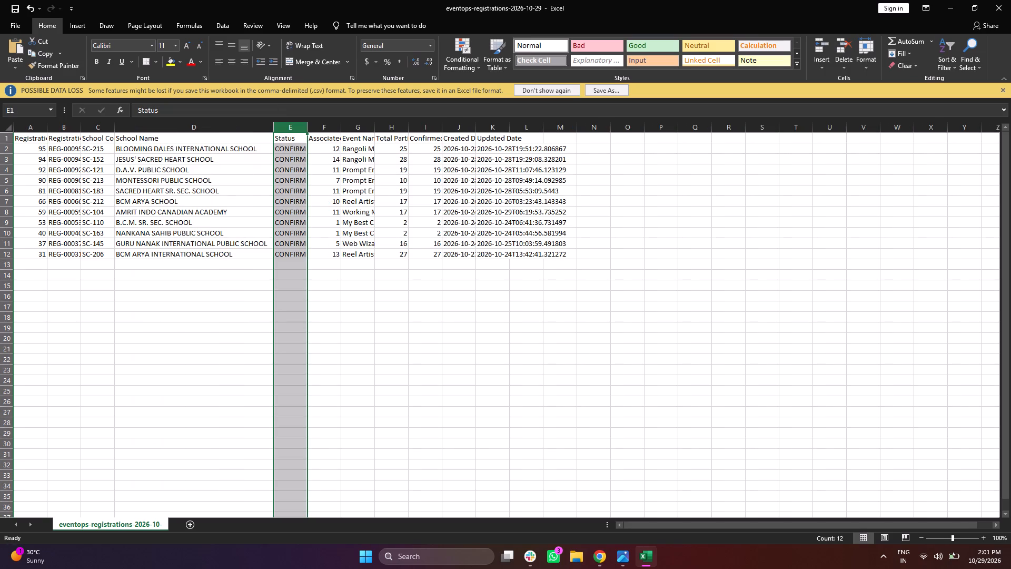
{"action": "left_click", "coordinate": [232, 359]}
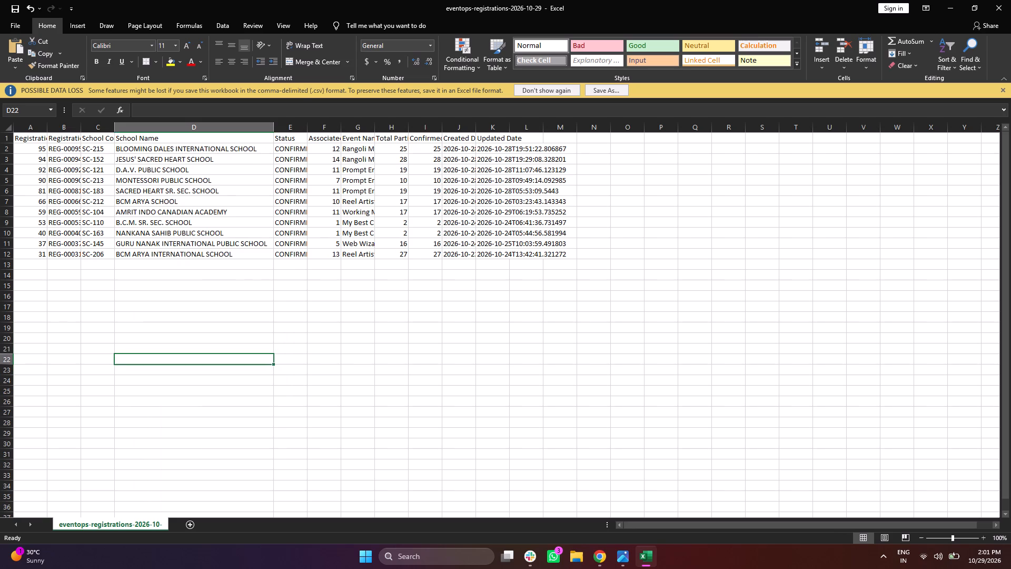
{"action": "left_click", "coordinate": [1010, 0]}
{"action": "left_click", "coordinate": [509, 288]}
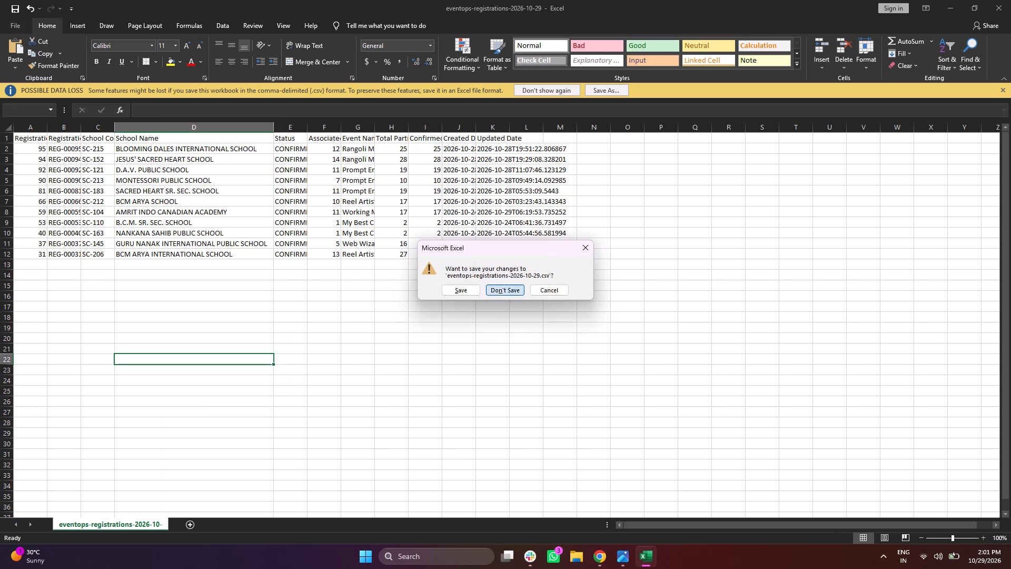
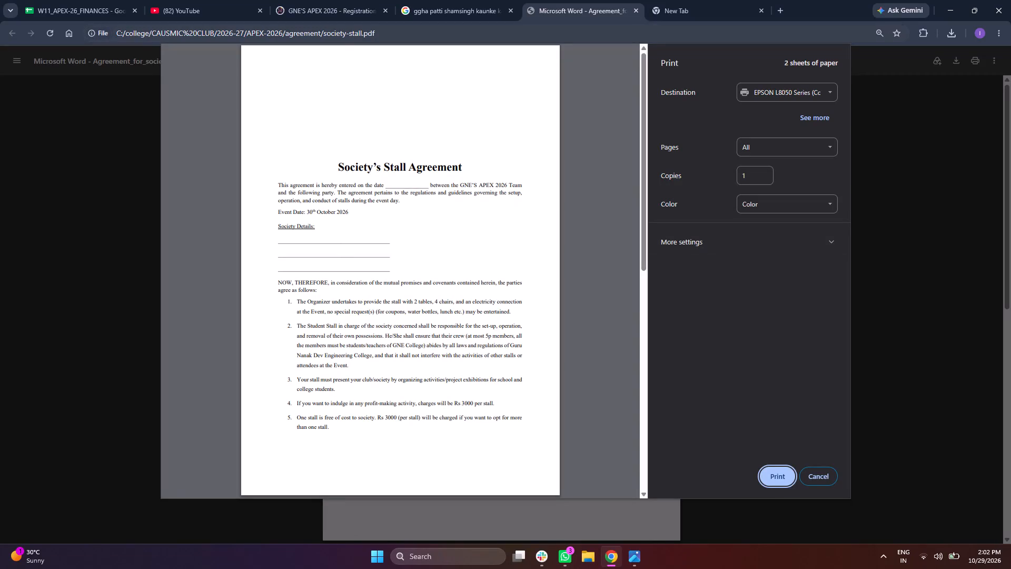
Print only page 1 of the Society's Stall Agreement on the Canon MF3010 using A4 paper.
{"action": "left_click", "coordinate": [751, 89]}
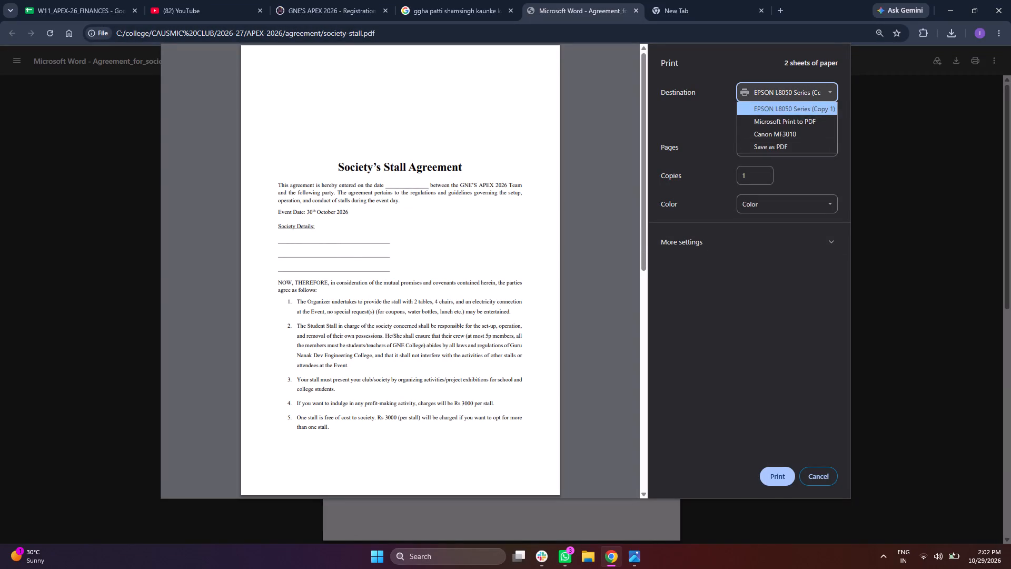
{"action": "left_click", "coordinate": [760, 136]}
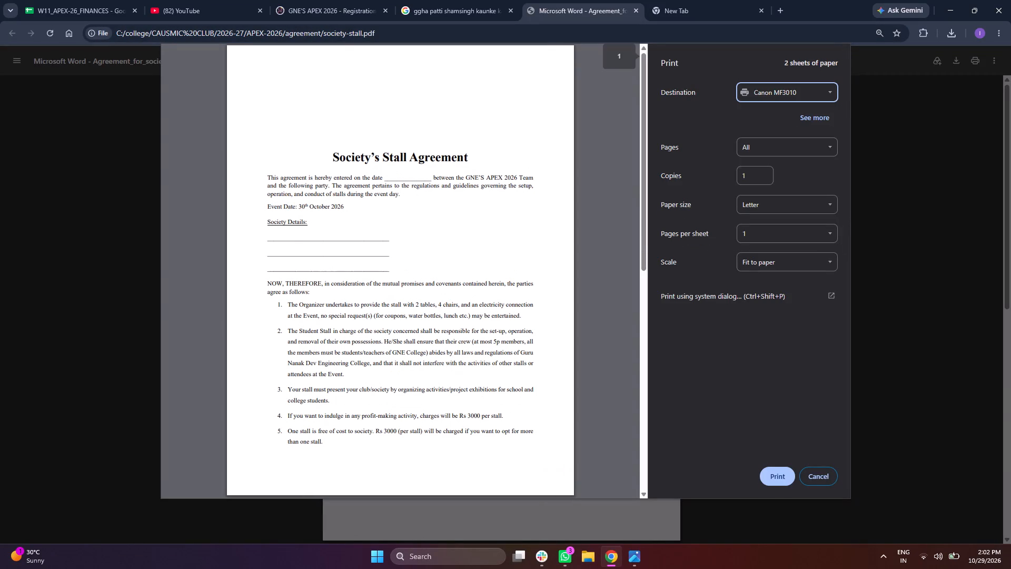
{"action": "left_click", "coordinate": [757, 208]}
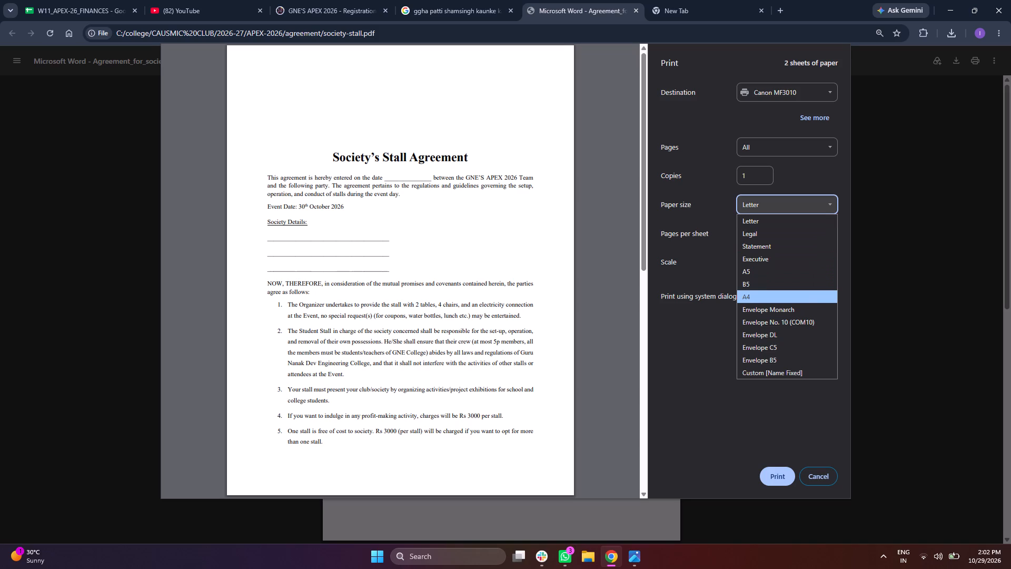
{"action": "left_click", "coordinate": [754, 294]}
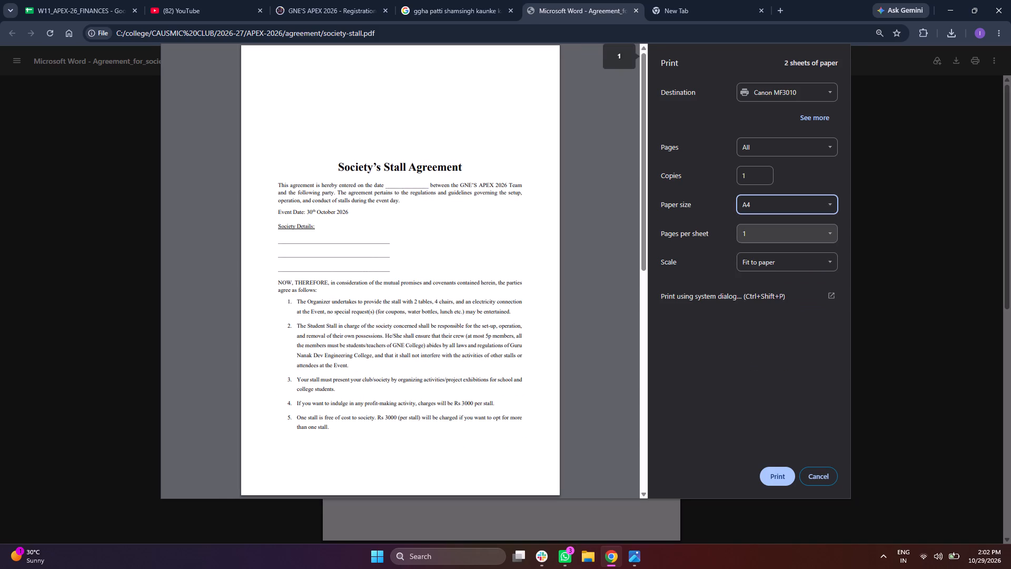
{"action": "left_click", "coordinate": [766, 150]}
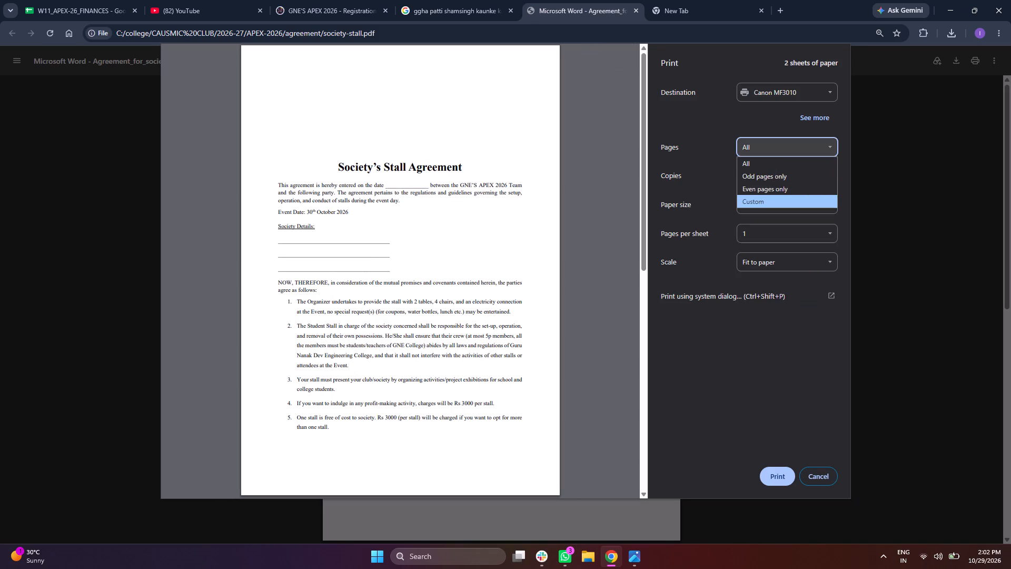
{"action": "left_click", "coordinate": [761, 200]}
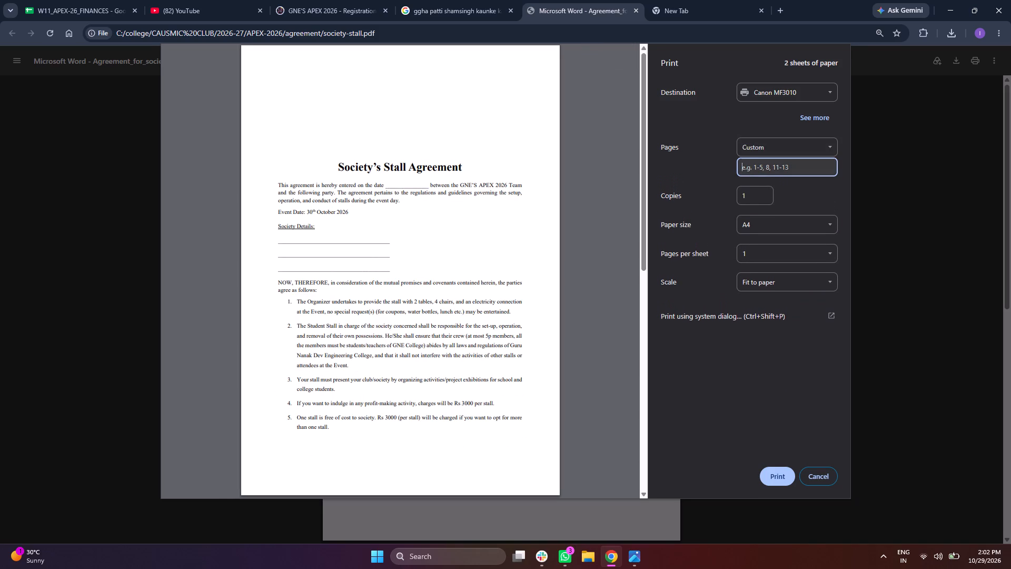
{"action": "key", "text": "1"}
{"action": "left_click", "coordinate": [774, 468]}
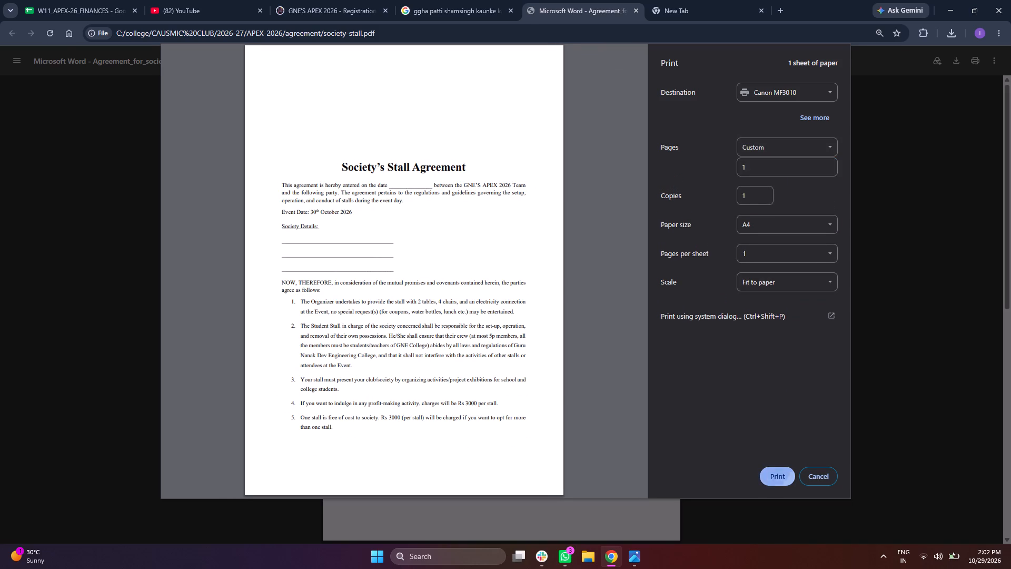
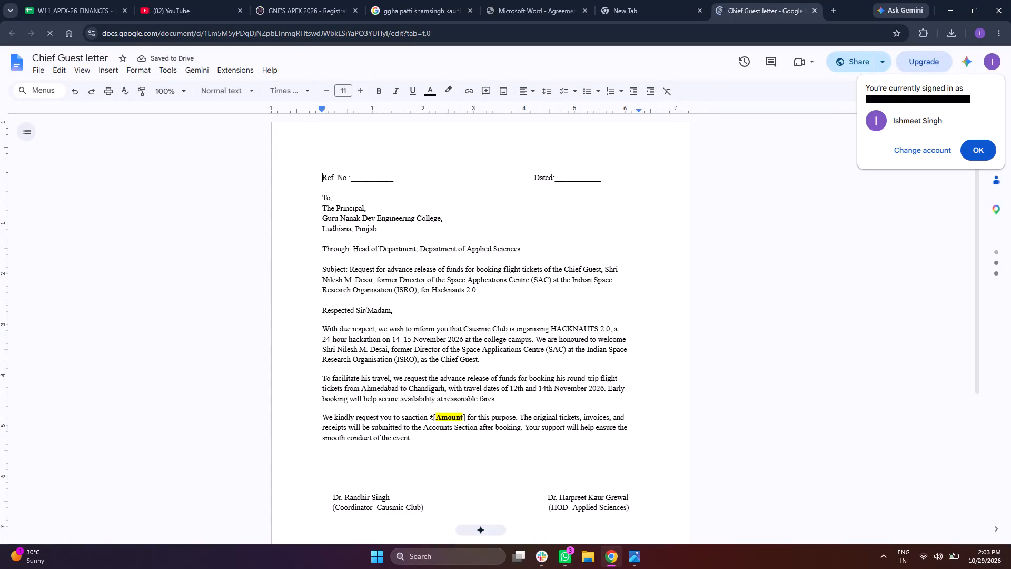
Replace the highlighted [Amount] placeholder after the rupee sign in the Chief Guest letter with a blank gap of spaces.
{"action": "double_click", "coordinate": [458, 417]}
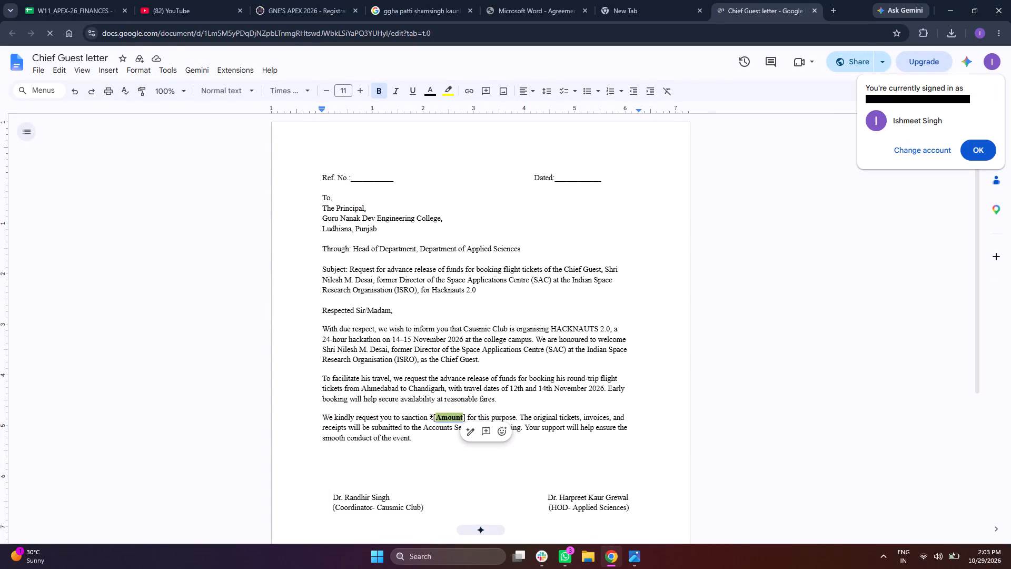
{"action": "key", "text": "BackSpace"}
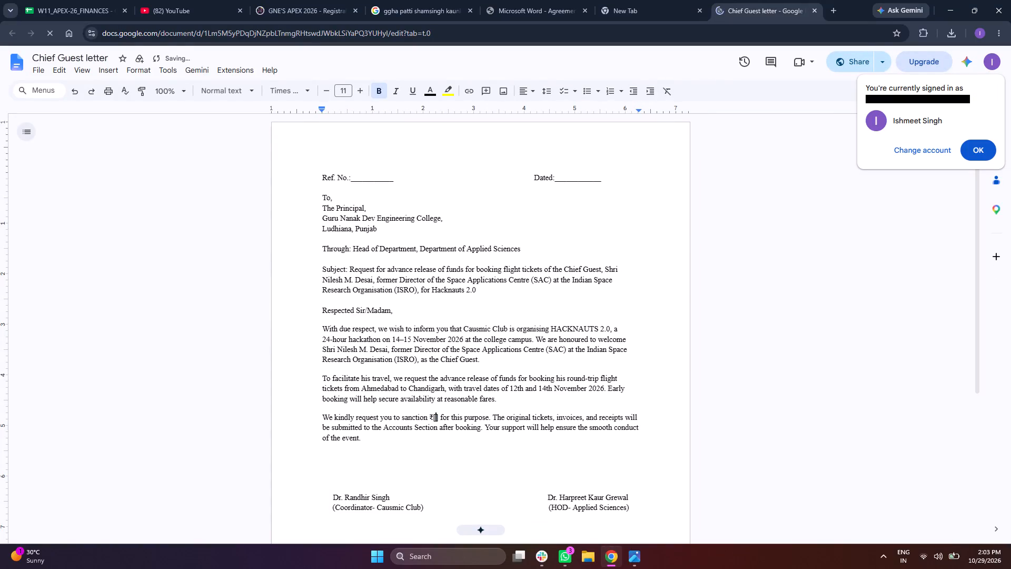
{"action": "key", "text": "Delete"}
{"action": "key", "text": "BackSpace"}
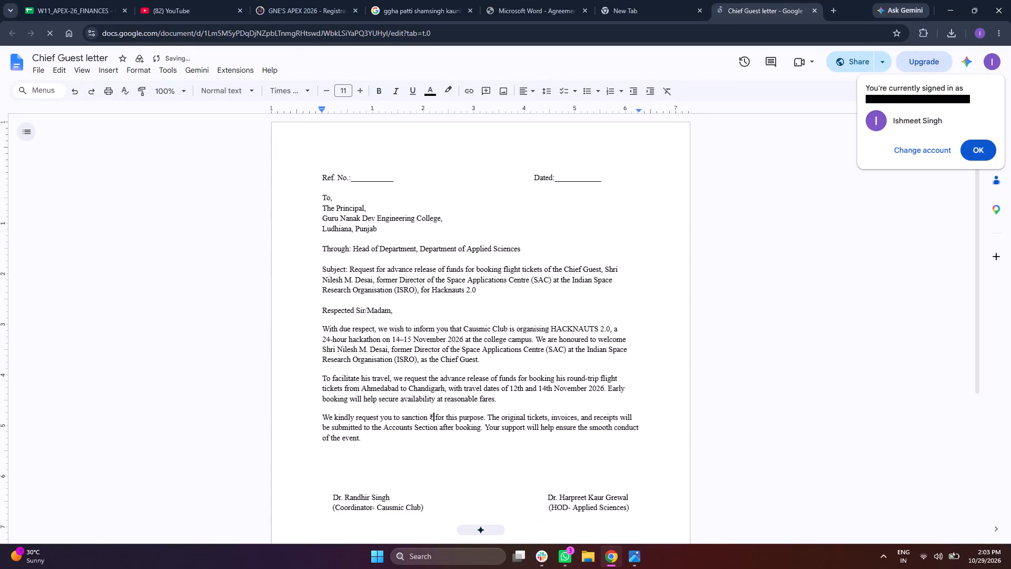
{"action": "key", "text": "space"}
{"action": "key", "text": "space"}
{"action": "key", "text": "space"}
{"action": "key", "text": "space"}
{"action": "key", "text": "space"}
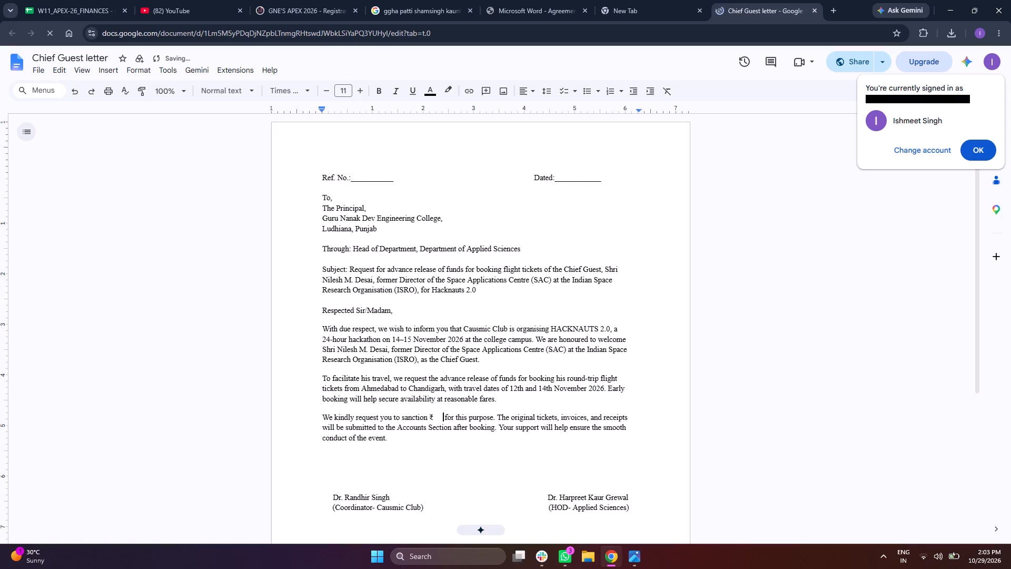
{"action": "key", "text": "space"}
{"action": "key", "text": "space"}
{"action": "key", "text": "space"}
{"action": "key", "text": "space"}
{"action": "key", "text": "space"}
{"action": "key", "text": "space"}
{"action": "key", "text": "space"}
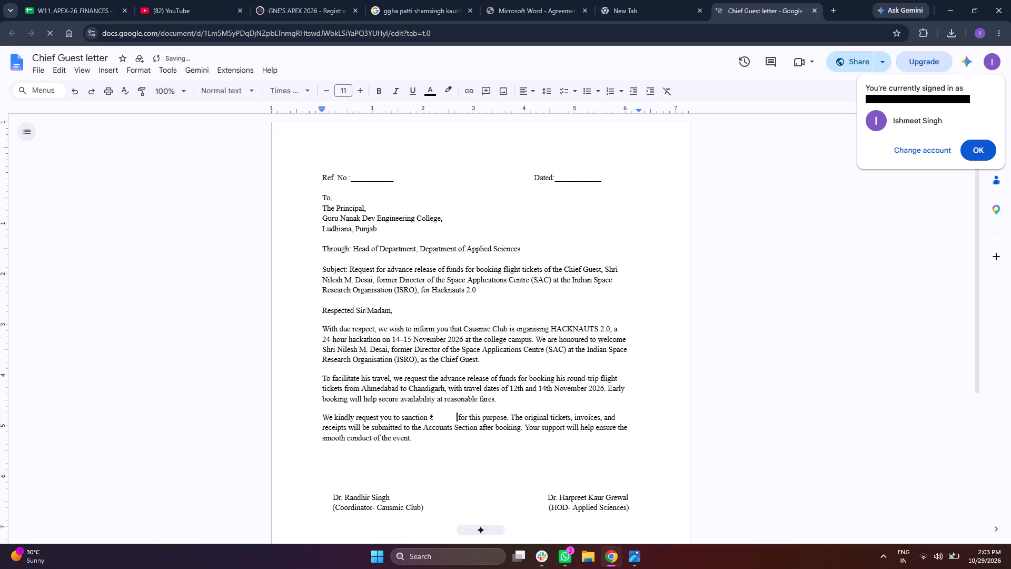
{"action": "key", "text": "space"}
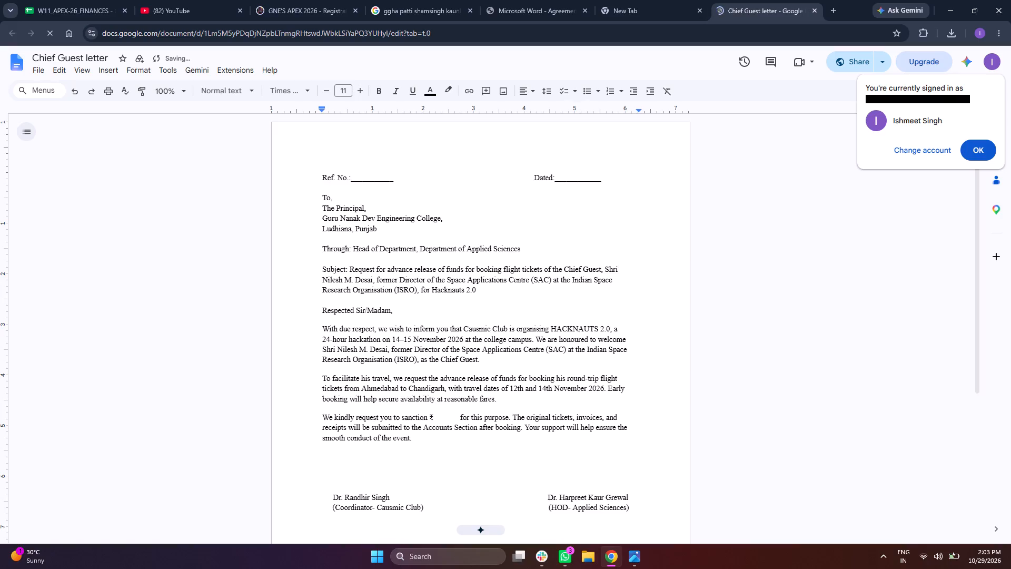
Print one copy of all pages of the Chief Guest letter on the Canon MF3010.
{"action": "key", "text": "ctrl+p"}
{"action": "left_click", "coordinate": [239, 417]}
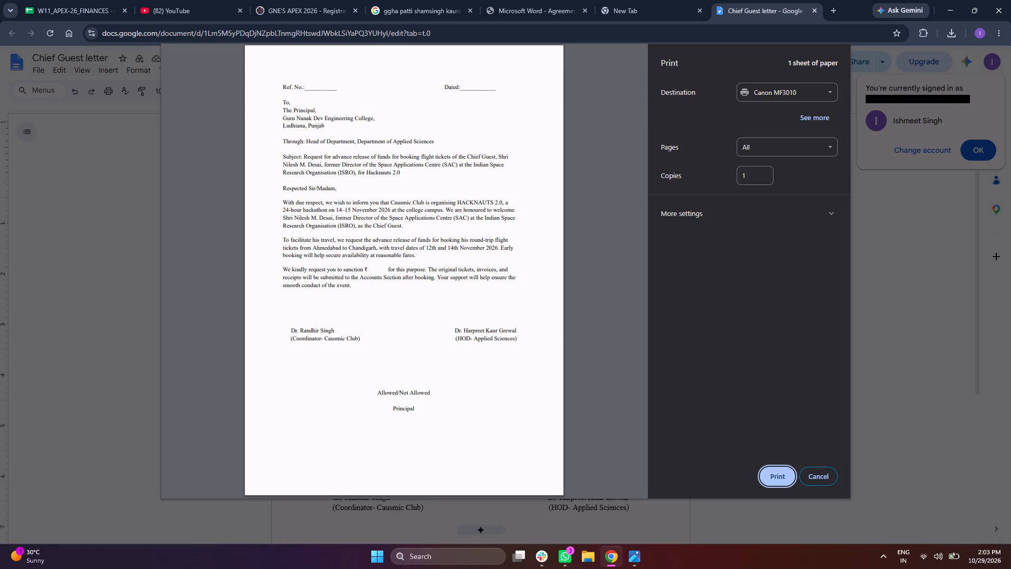
{"action": "left_click", "coordinate": [762, 475]}
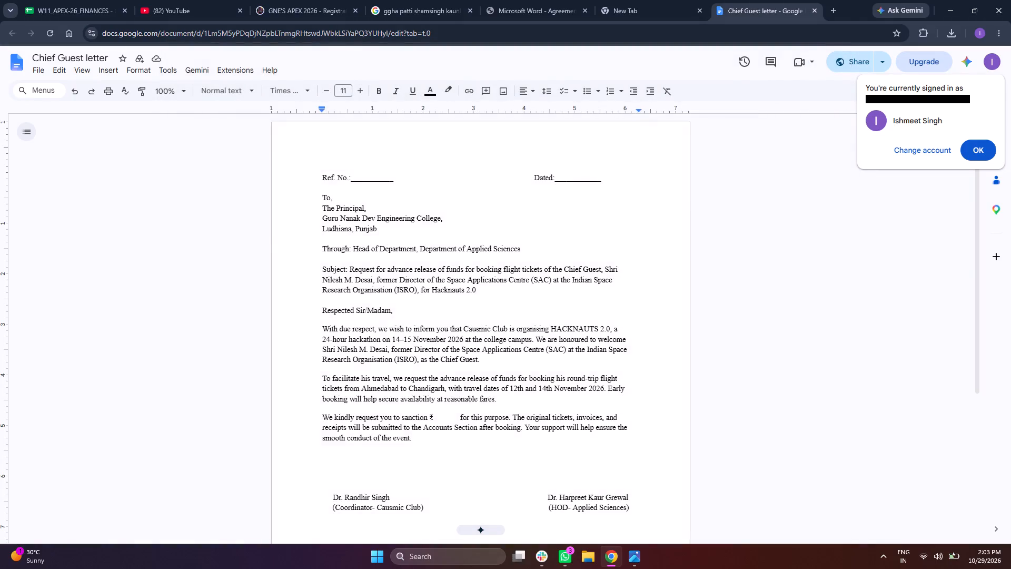
Close the Chief Guest letter document.
{"action": "left_click", "coordinate": [813, 12]}
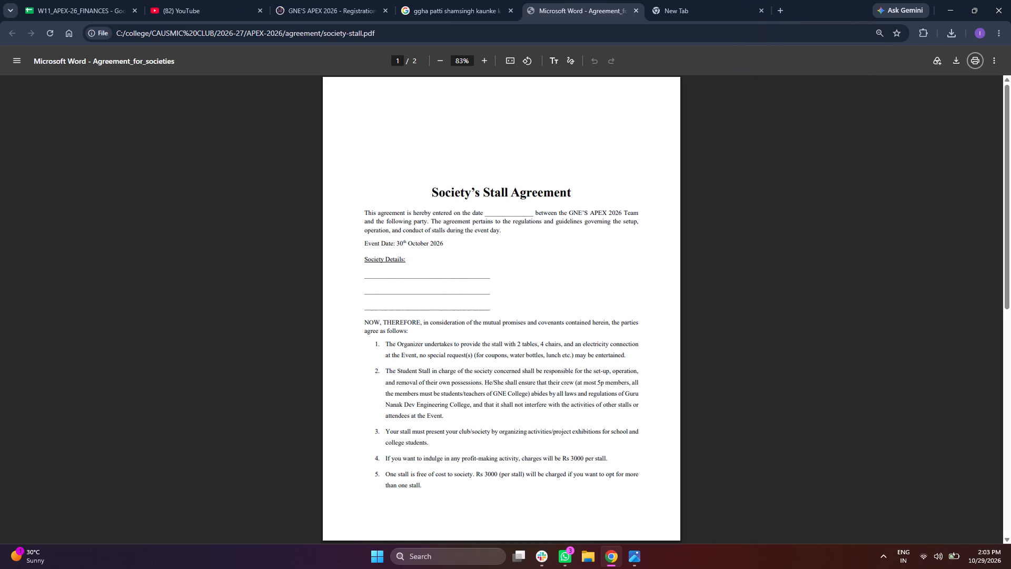
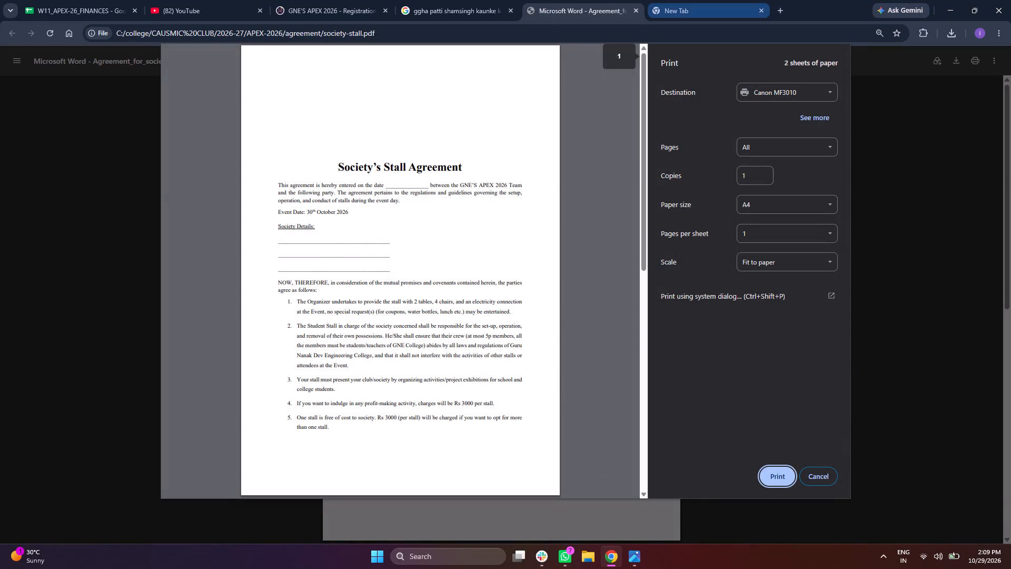
Close the Society's Stall Agreement PDF without printing again and return to the APEX 2026 Reports & Analytics portal.
{"action": "left_click", "coordinate": [638, 9]}
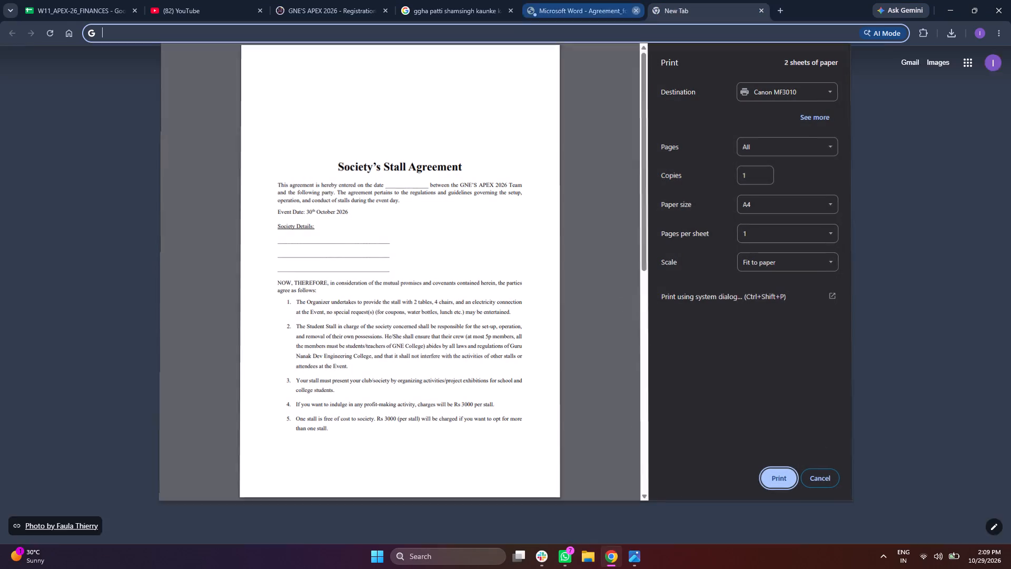
{"action": "left_click", "coordinate": [360, 0]}
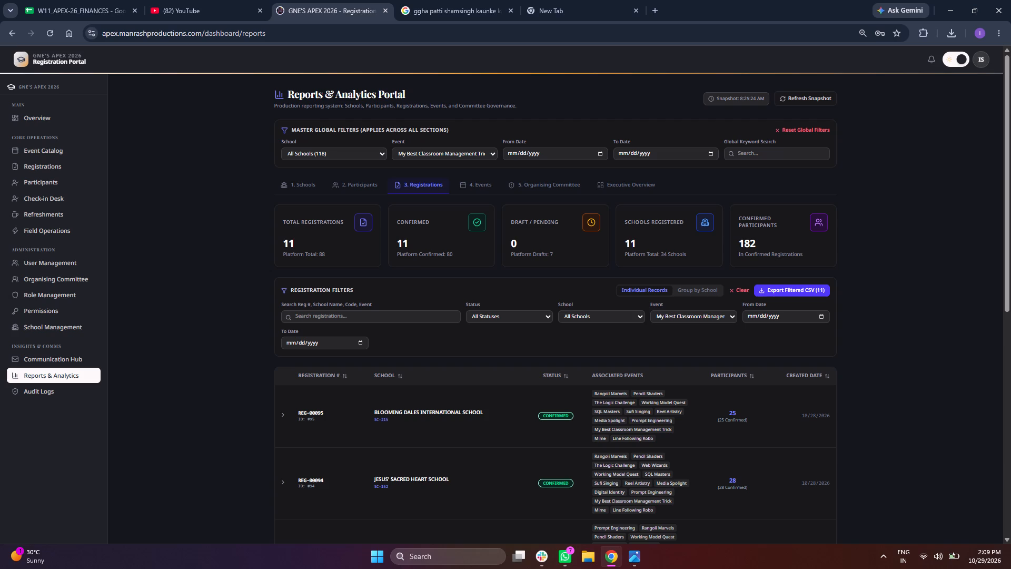
Set the master global event filter to Rangoli Marvels (GNDEC) and look through the filtered school registrations to the end of the list.
{"action": "left_click", "coordinate": [470, 155]}
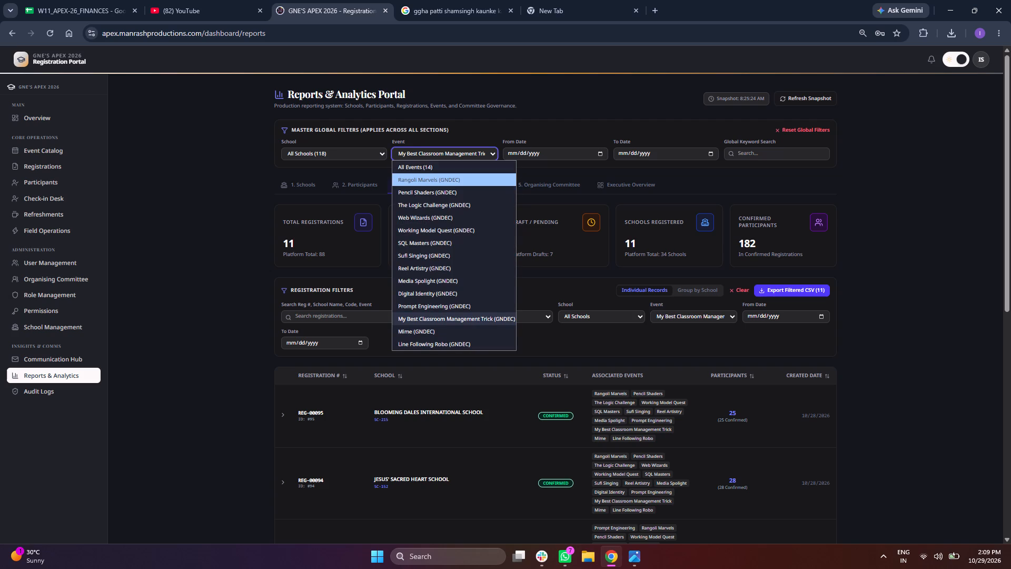
{"action": "left_click", "coordinate": [434, 180]}
{"action": "scroll", "coordinate": [529, 367], "scroll_direction": "down", "scroll_amount": 2}
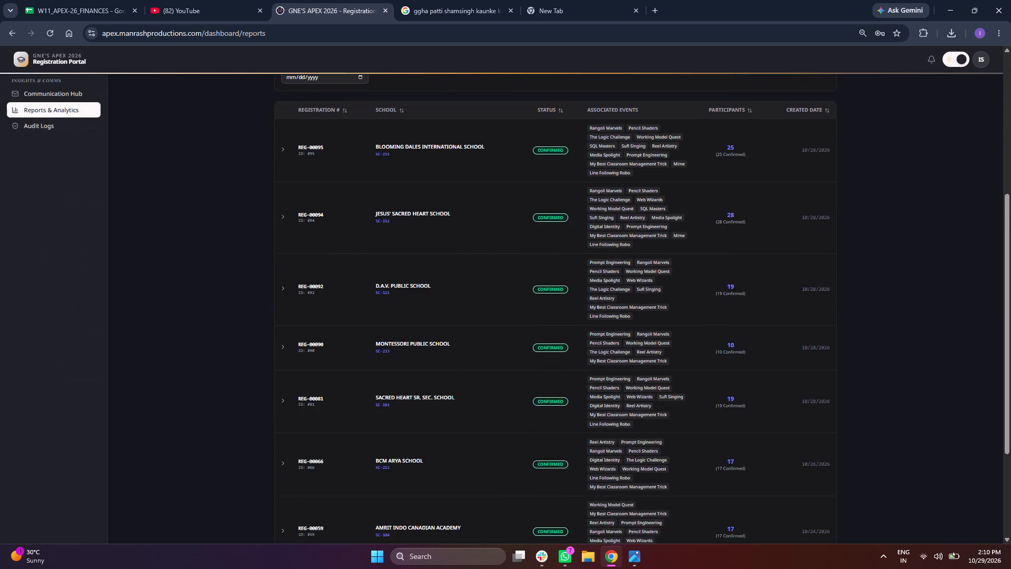
{"action": "scroll", "coordinate": [529, 367], "scroll_direction": "down", "scroll_amount": 7}
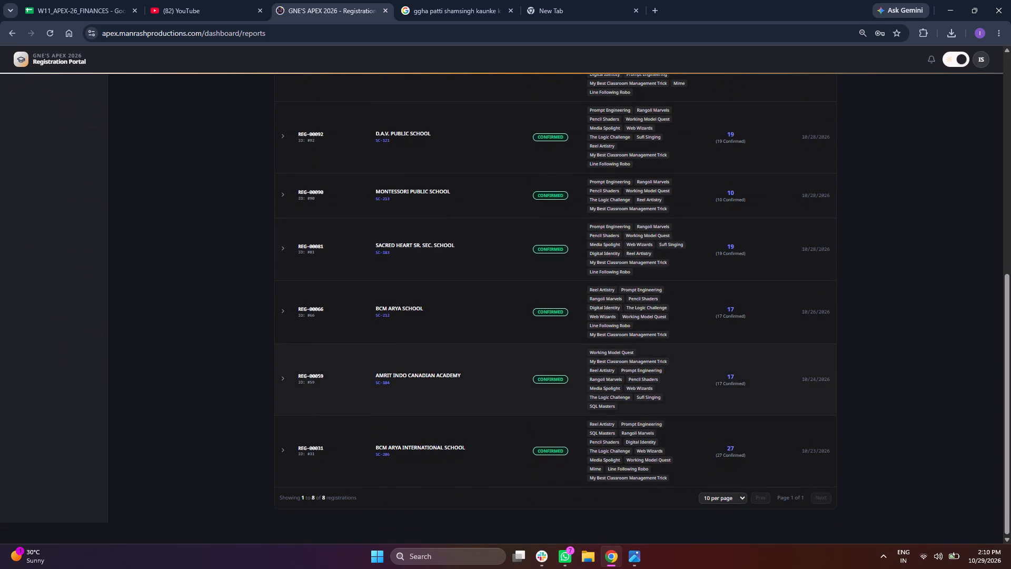